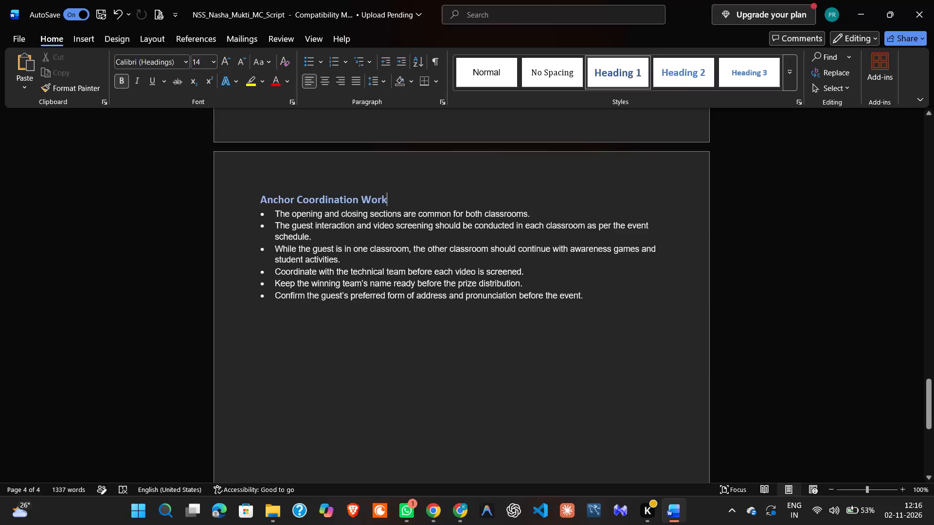
Review the MC script from its first page and open its print preview.
scroll(377, 192, up, 20)
scroll(377, 192, up, 10)
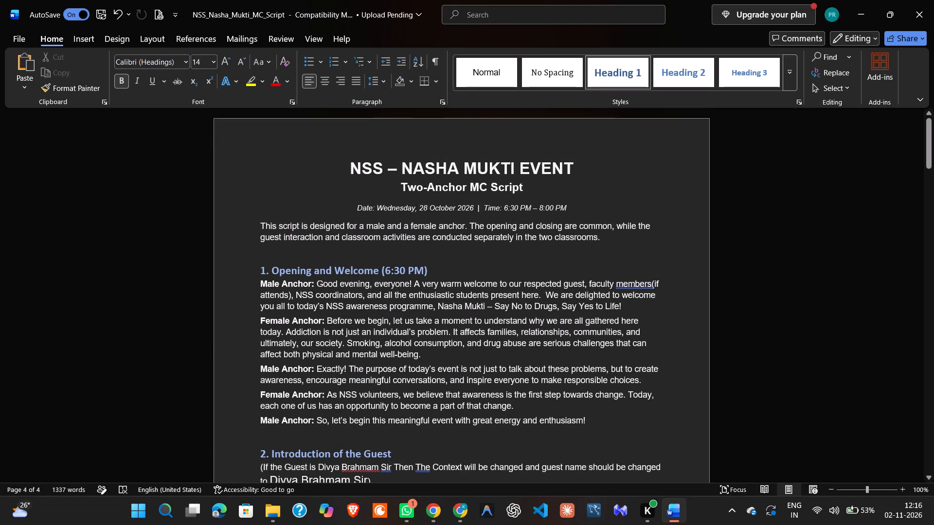
scroll(571, 245, up, 2)
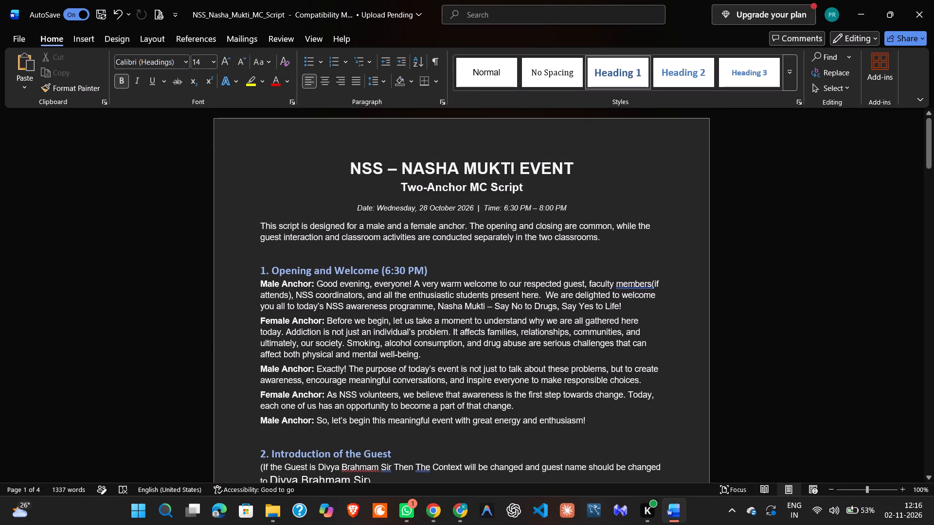
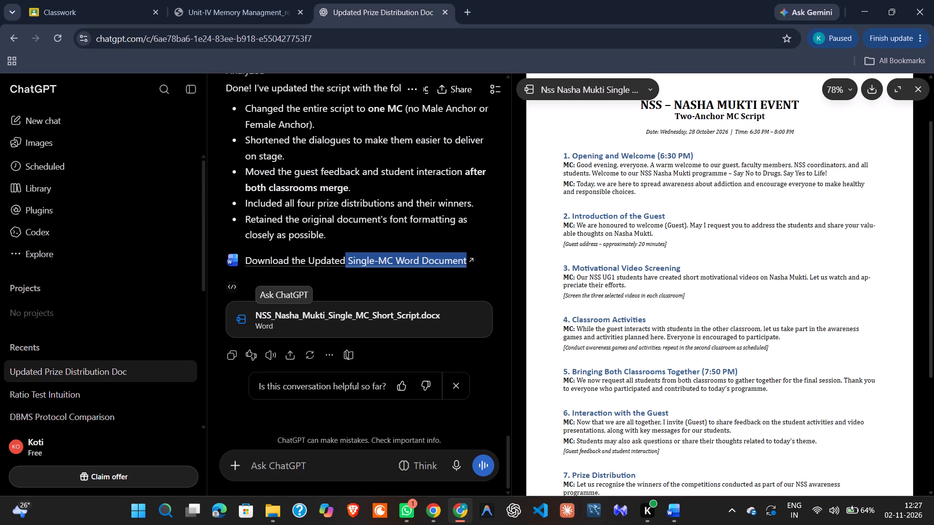
Switch to the NSS_Nasha_Mukti_MC_Script document in Word and return from the print view to editing.
click(676, 510)
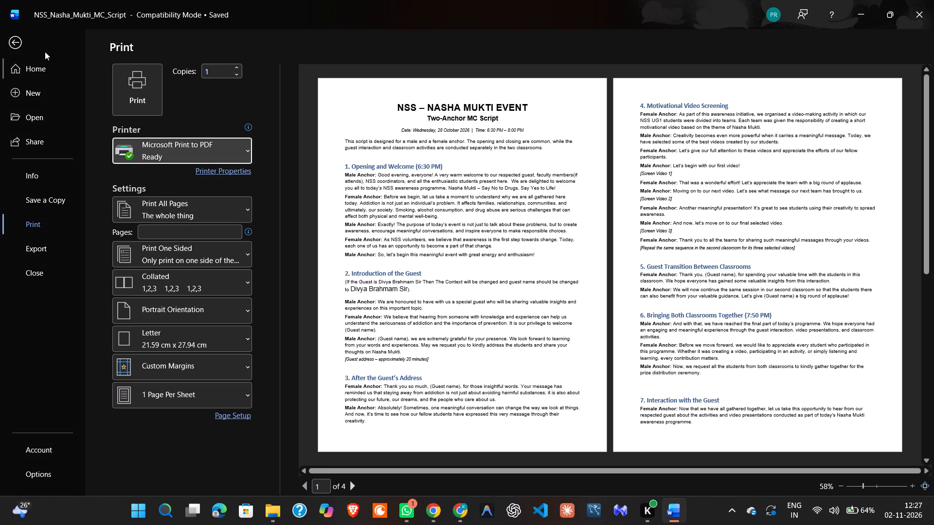
click(21, 39)
Delete all Male Anchor and Female Anchor dialogue under the heading "1. Opening and Welcome (6:30 PM)".
scroll(470, 320, up, 20)
scroll(470, 320, up, 20)
scroll(470, 320, up, 10)
middle_click(470, 320)
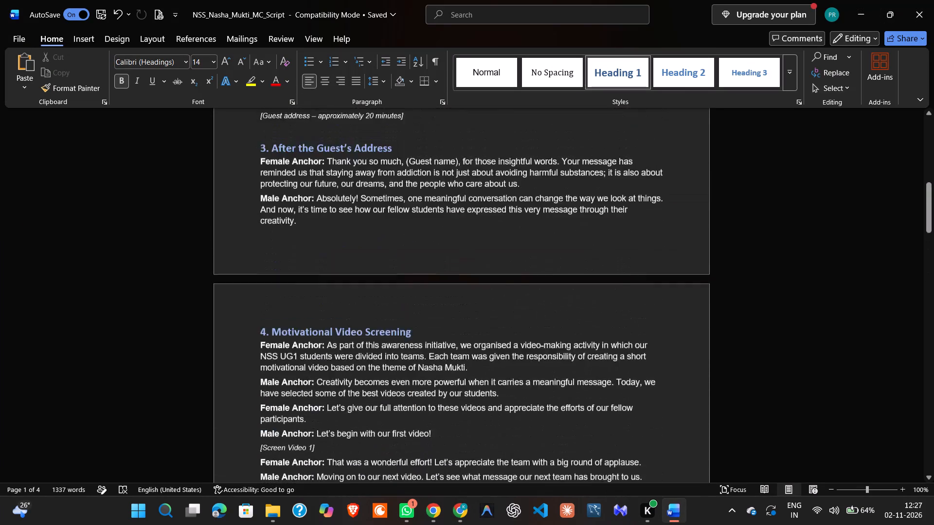
scroll(470, 320, up, 19)
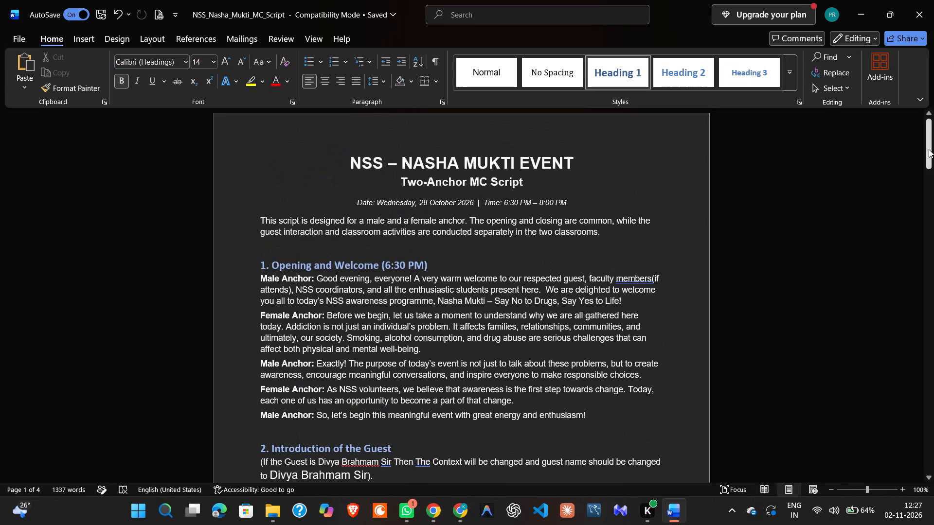
drag(929, 149, 933, 136)
scroll(355, 315, down, 1)
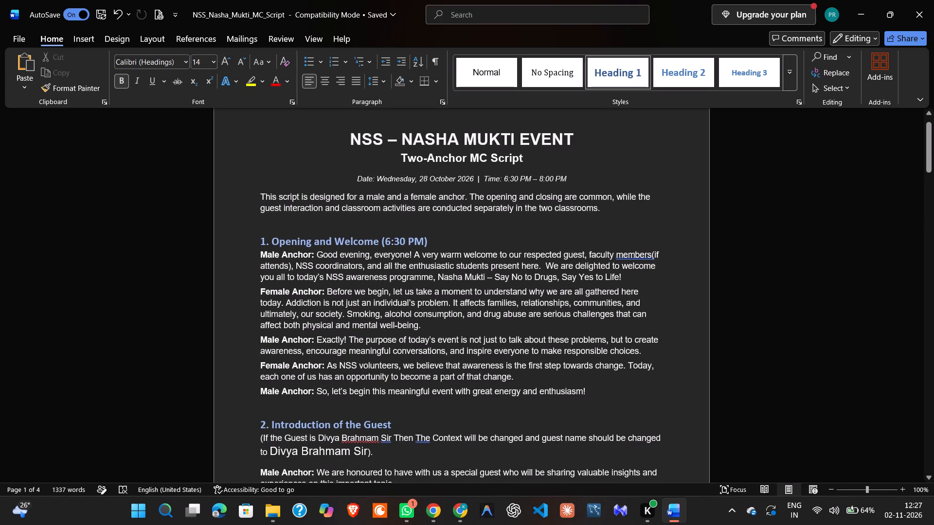
drag(258, 253, 411, 398)
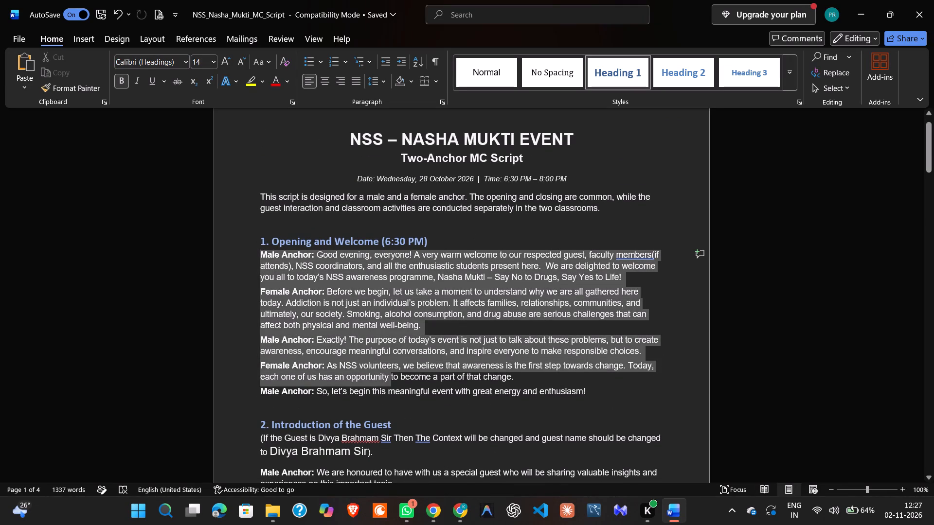
drag(411, 398, 592, 388)
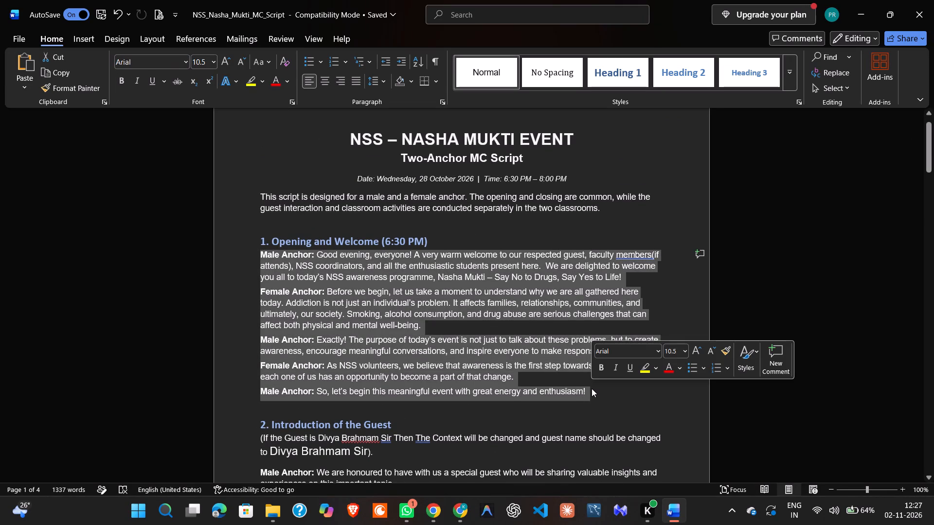
key(BackSpace)
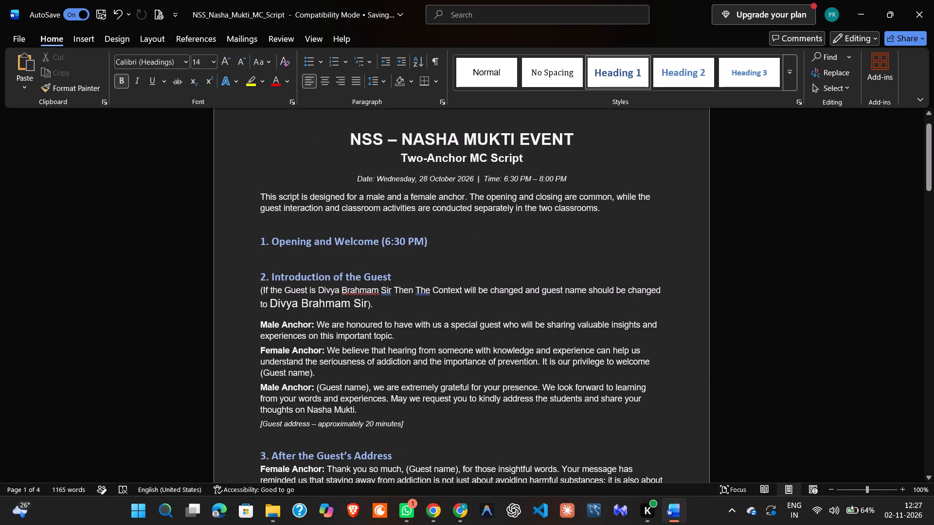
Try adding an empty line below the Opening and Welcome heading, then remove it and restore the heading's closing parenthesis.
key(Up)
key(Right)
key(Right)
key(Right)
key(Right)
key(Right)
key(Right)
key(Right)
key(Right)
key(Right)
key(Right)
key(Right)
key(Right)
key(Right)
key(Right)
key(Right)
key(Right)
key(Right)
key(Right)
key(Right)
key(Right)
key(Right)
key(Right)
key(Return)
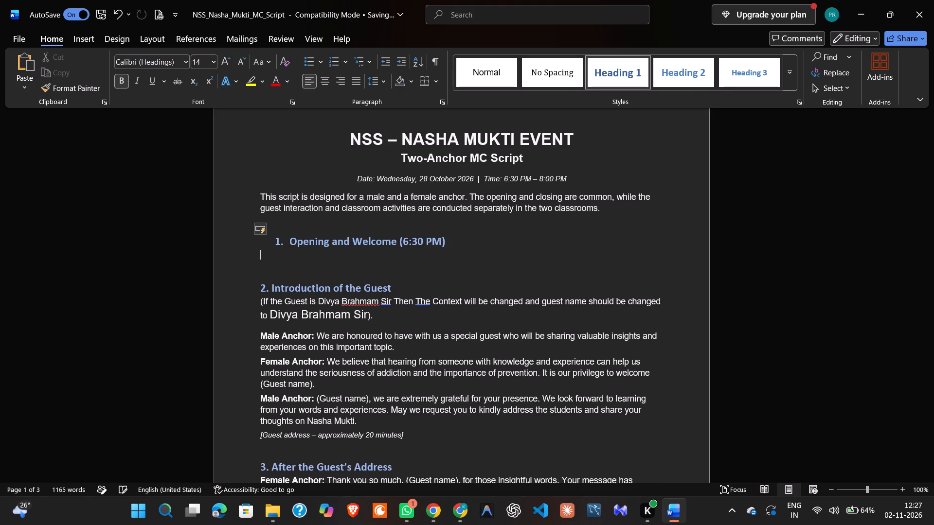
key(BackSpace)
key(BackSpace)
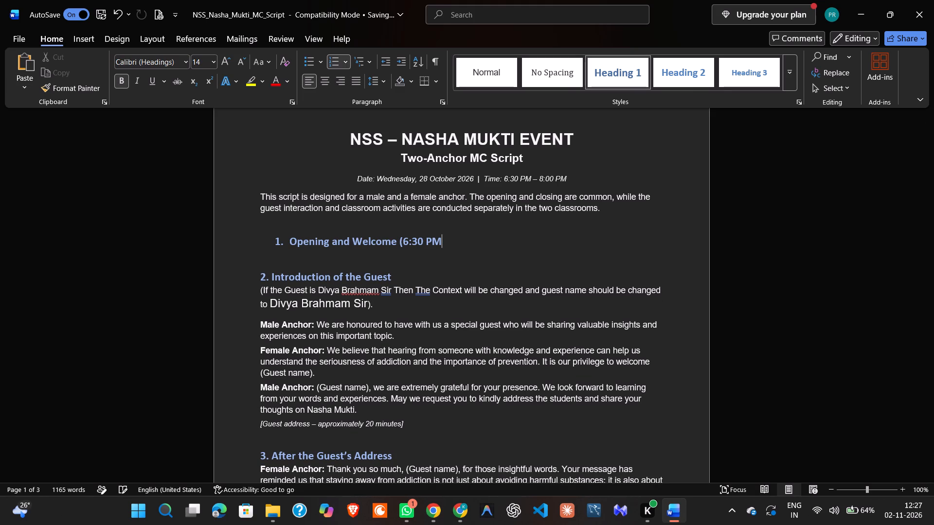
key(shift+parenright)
Remove the automatic numbering and indent from the Opening and Welcome heading and number it with a plain "1.".
key(Left)
key(Left)
key(Left)
key(Left)
key(Left)
key(Left)
key(Left)
key(Left)
key(Left)
key(Left)
key(Left)
key(Left)
key(Left)
key(Left)
key(Left)
key(Left)
key(Left)
key(Left)
key(Left)
key(Left)
key(Right)
key(Right)
key(Right)
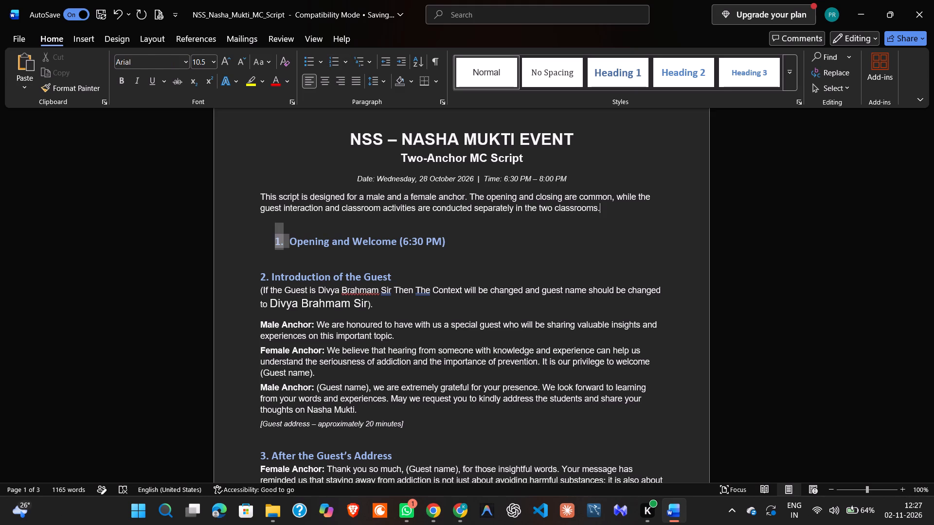
key(Left)
key(Right)
key(Right)
key(Left)
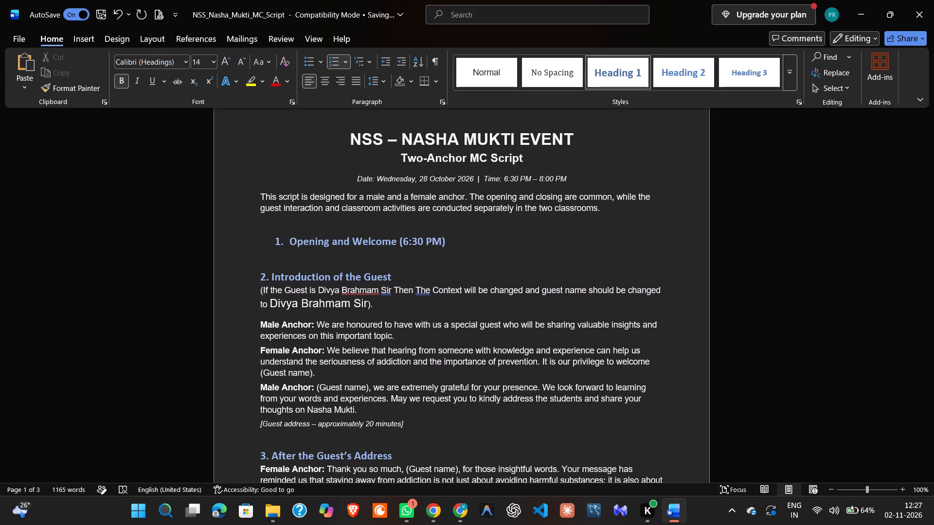
key(Left)
key(Left)
key(Right)
key(Right)
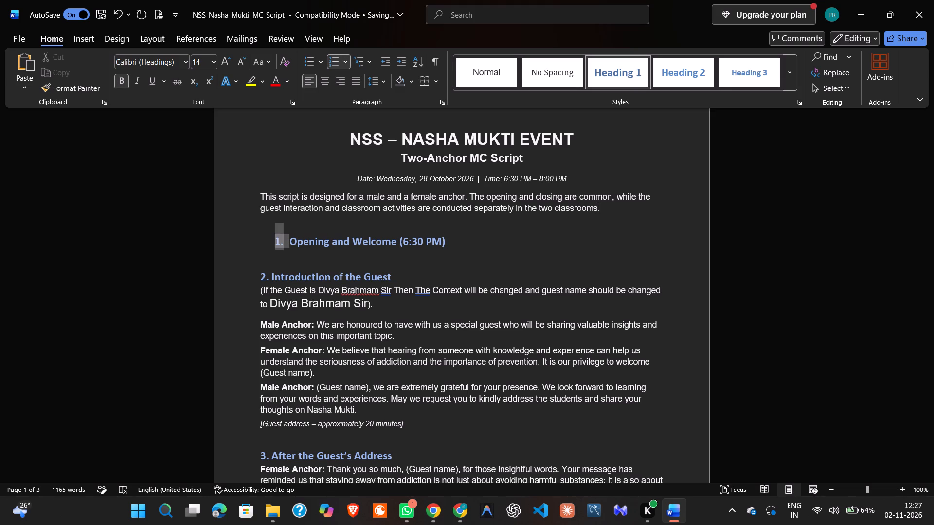
key(BackSpace)
key(BackSpace)
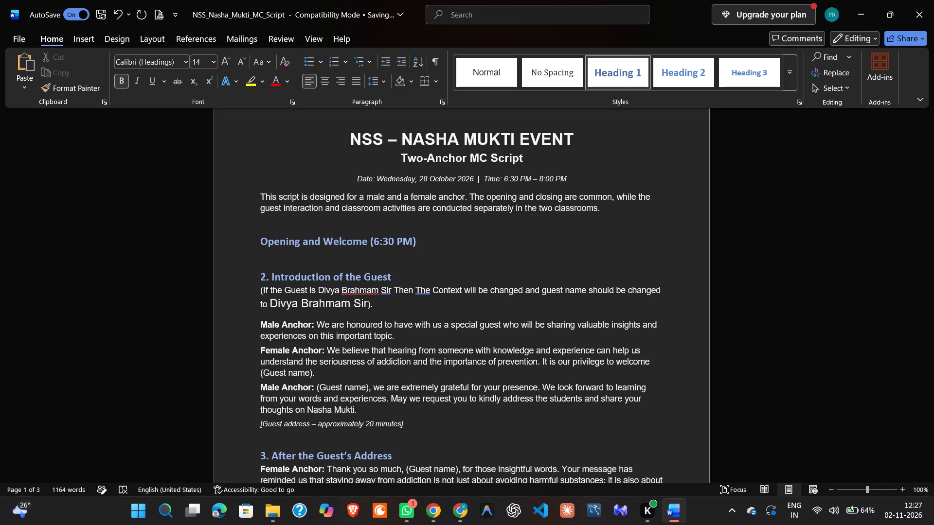
text(1.)
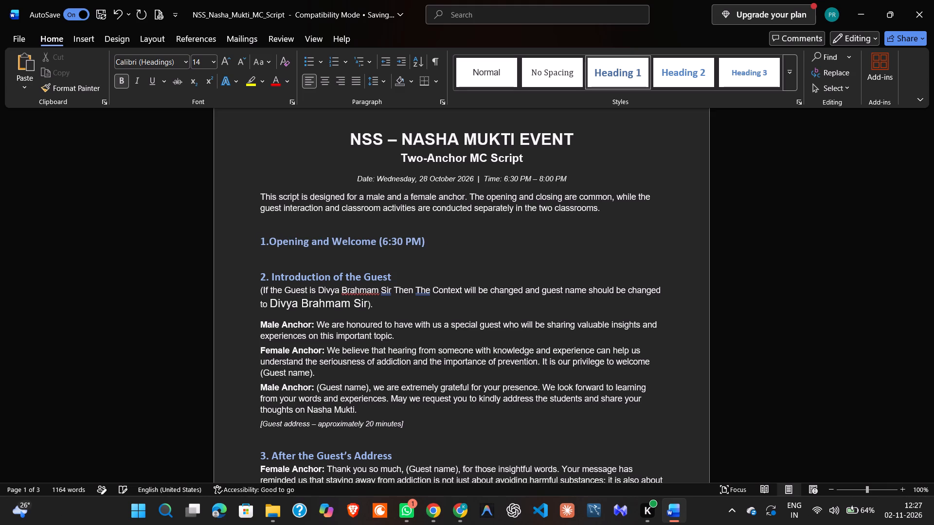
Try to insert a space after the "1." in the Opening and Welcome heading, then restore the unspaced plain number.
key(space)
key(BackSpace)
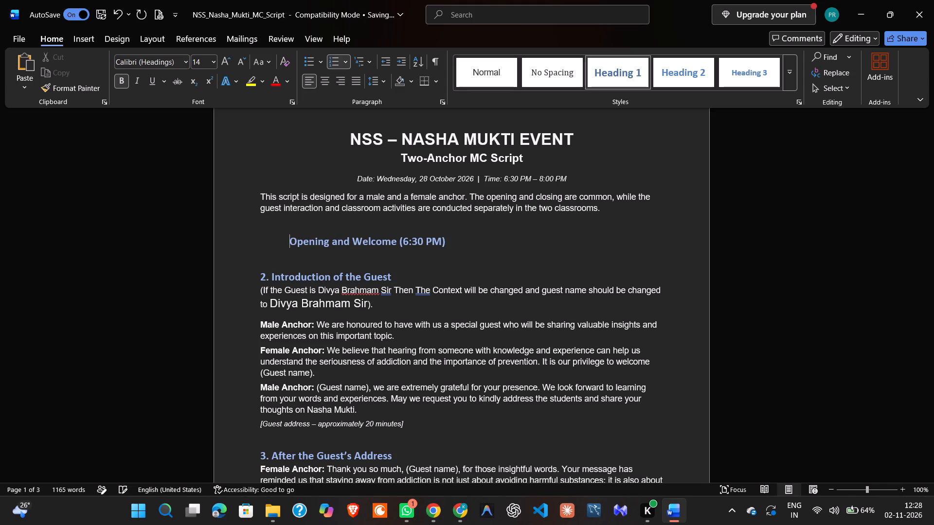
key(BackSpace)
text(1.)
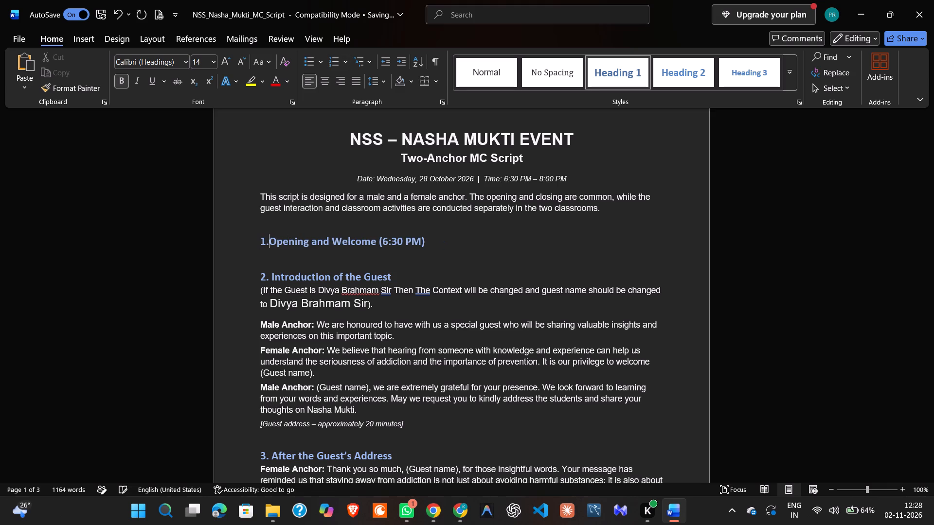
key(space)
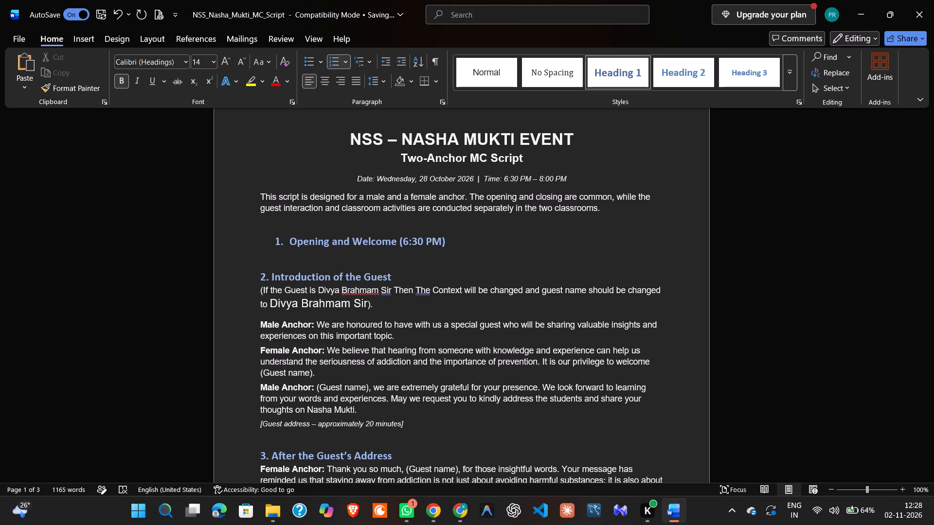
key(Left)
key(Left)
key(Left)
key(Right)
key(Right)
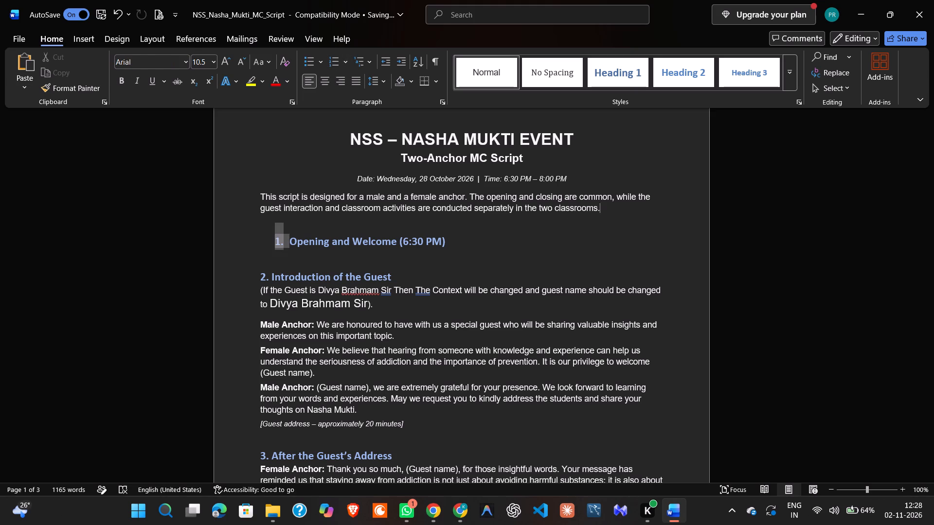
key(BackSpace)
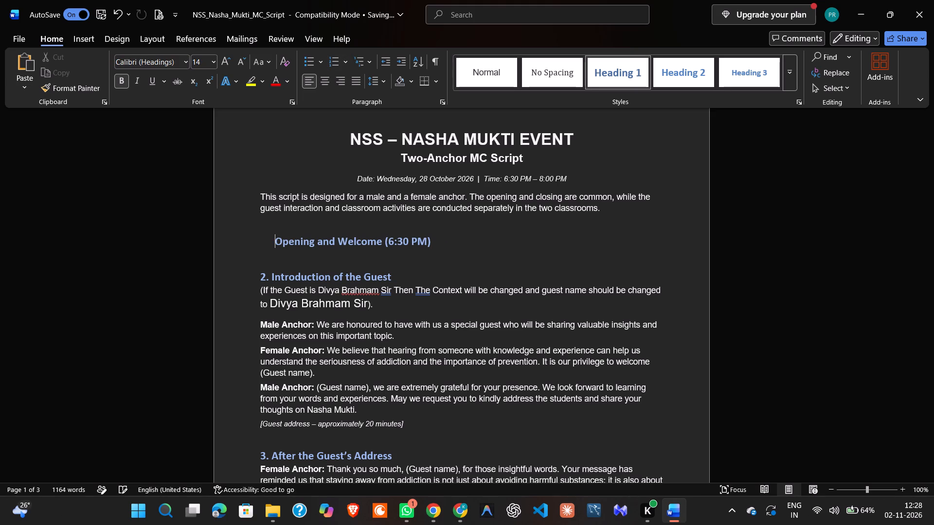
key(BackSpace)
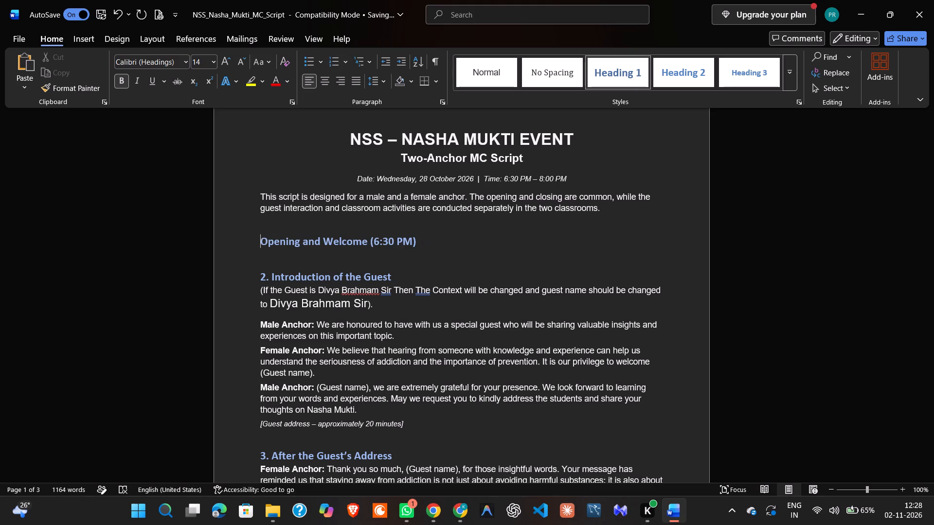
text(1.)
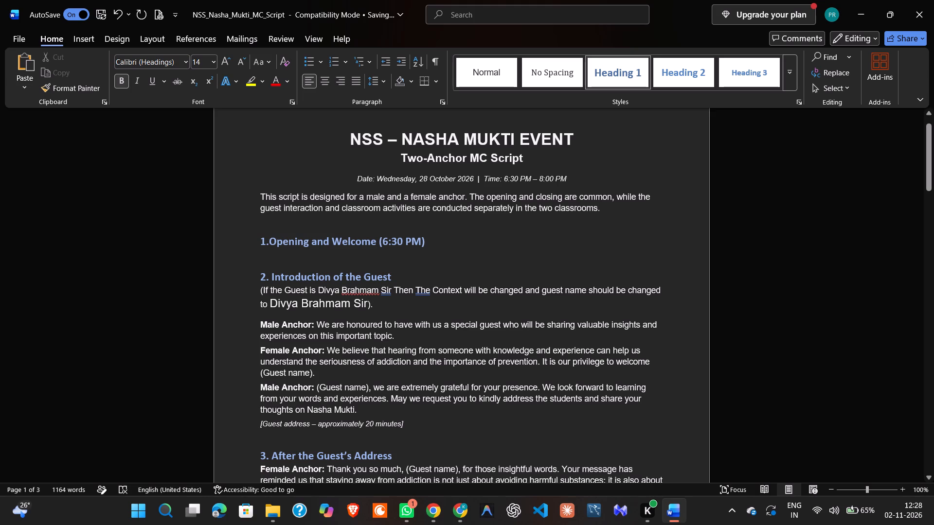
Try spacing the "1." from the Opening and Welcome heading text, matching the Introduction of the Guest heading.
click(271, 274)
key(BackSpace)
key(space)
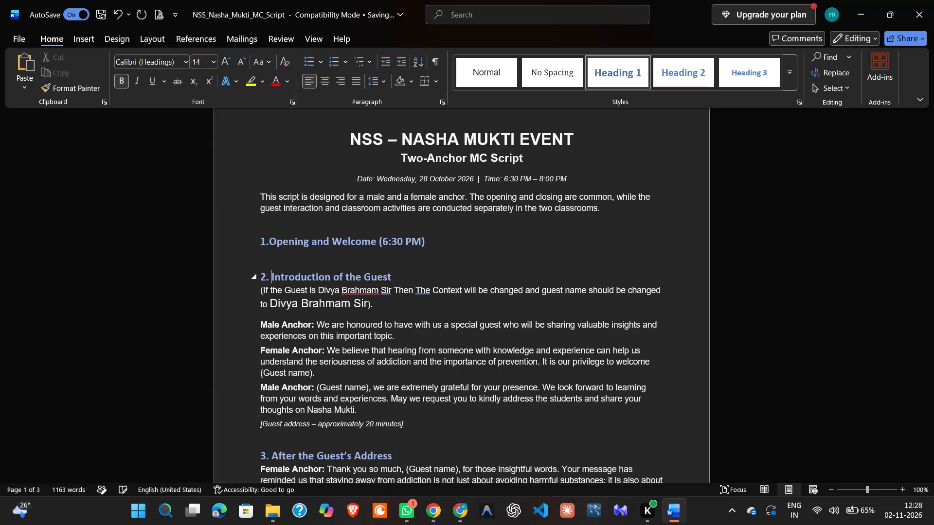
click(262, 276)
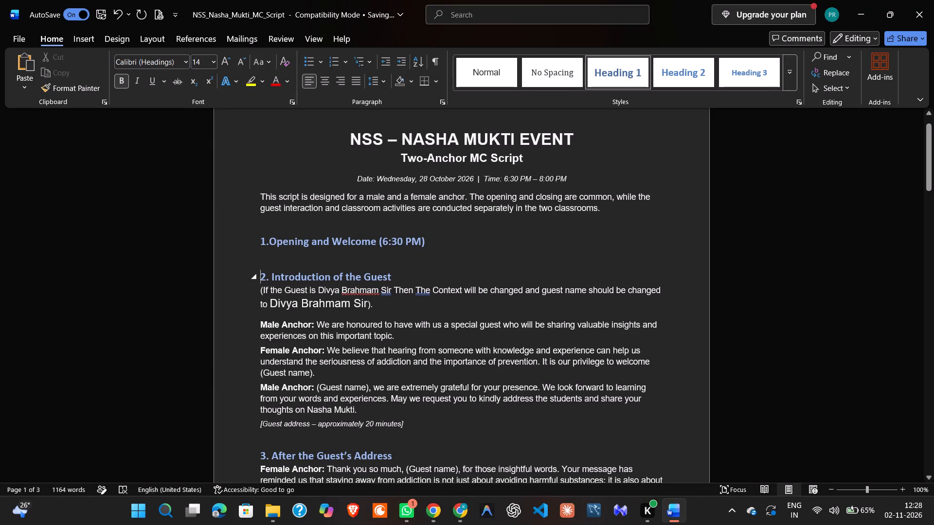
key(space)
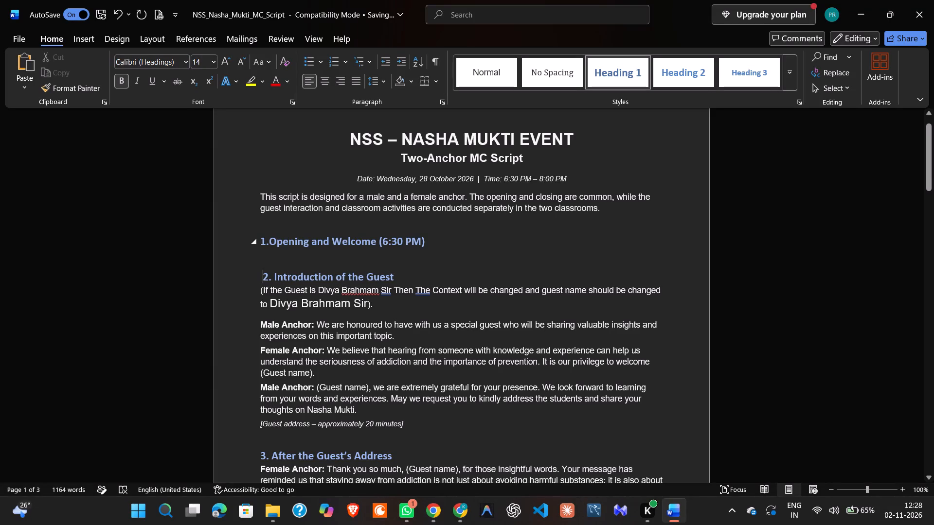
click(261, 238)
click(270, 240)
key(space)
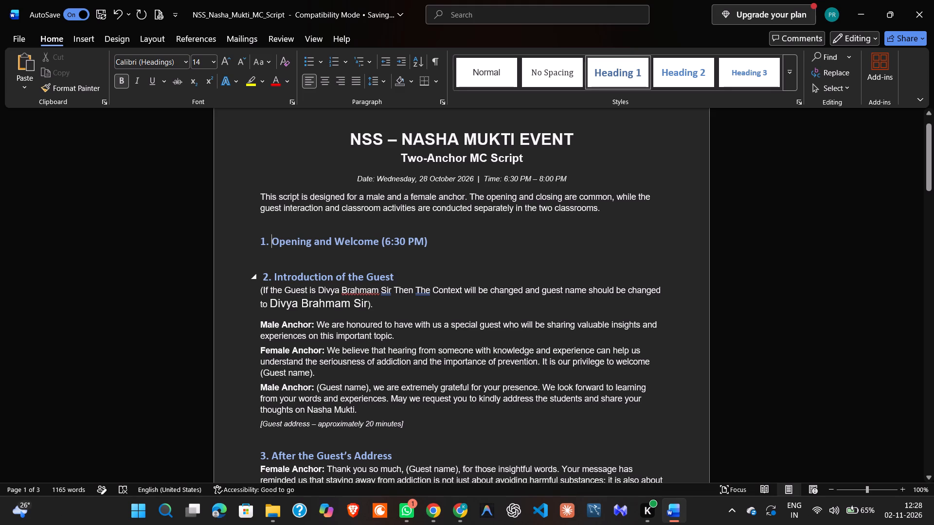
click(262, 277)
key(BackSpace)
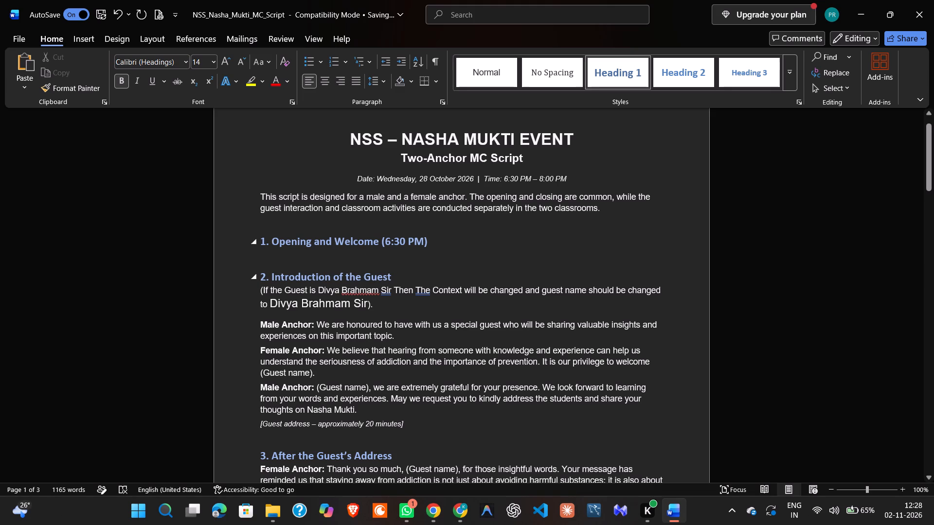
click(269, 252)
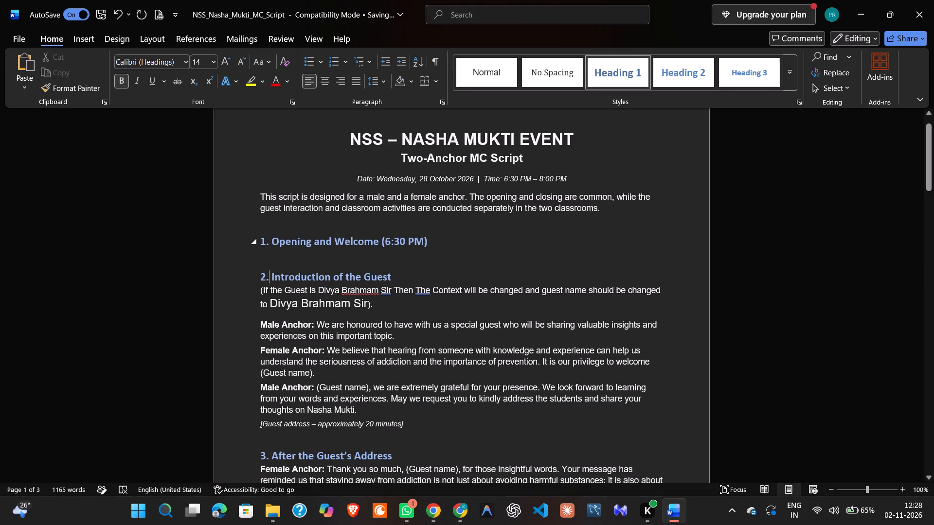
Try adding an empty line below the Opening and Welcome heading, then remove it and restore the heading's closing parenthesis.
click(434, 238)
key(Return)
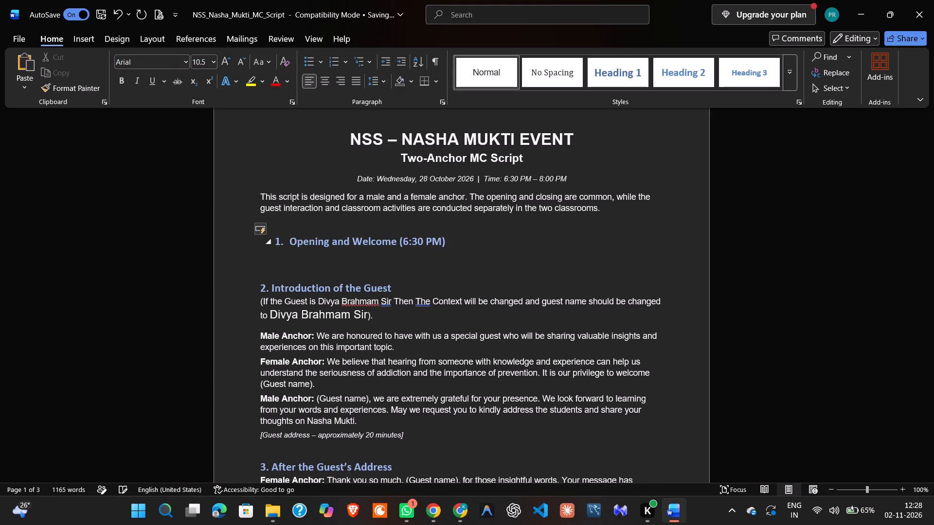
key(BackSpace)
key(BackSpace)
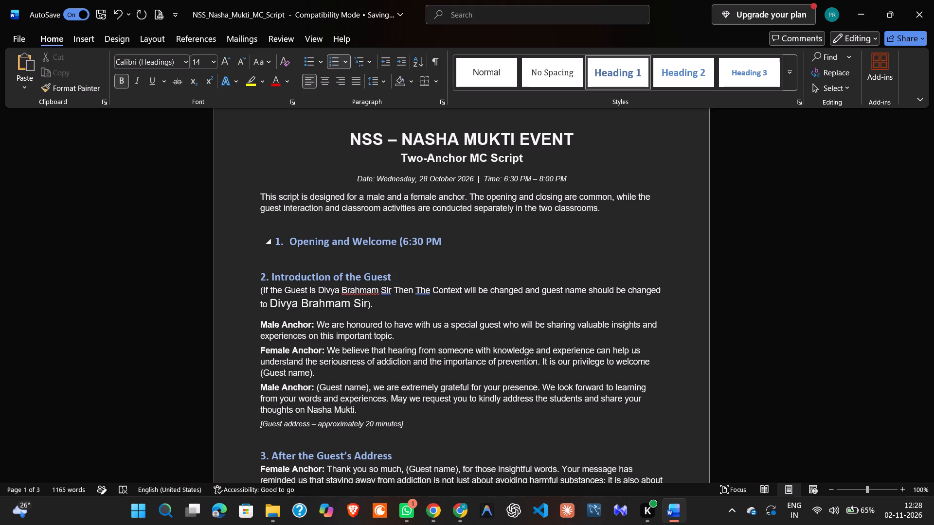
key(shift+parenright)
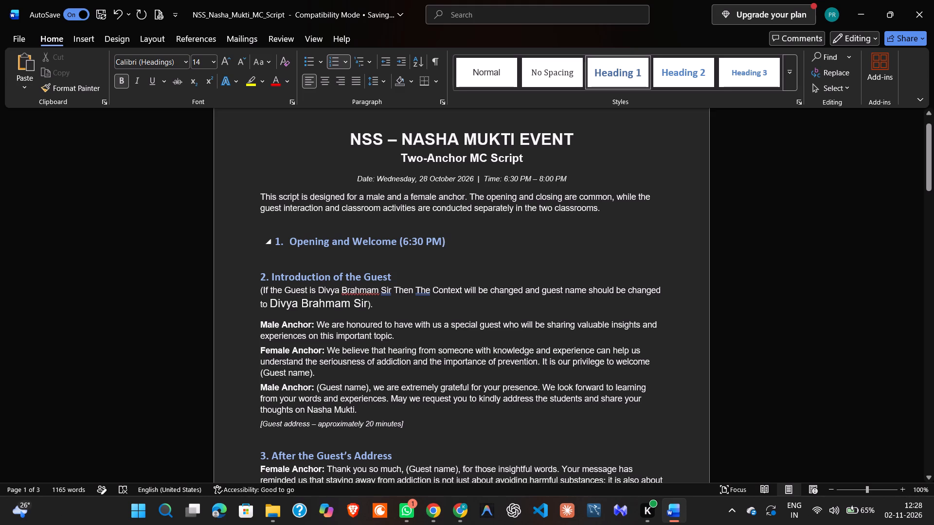
Remove the automatic numbering and indent from the Opening and Welcome heading and number it with a plain "1.".
click(274, 240)
key(Left)
key(Left)
key(Left)
key(Right)
key(Right)
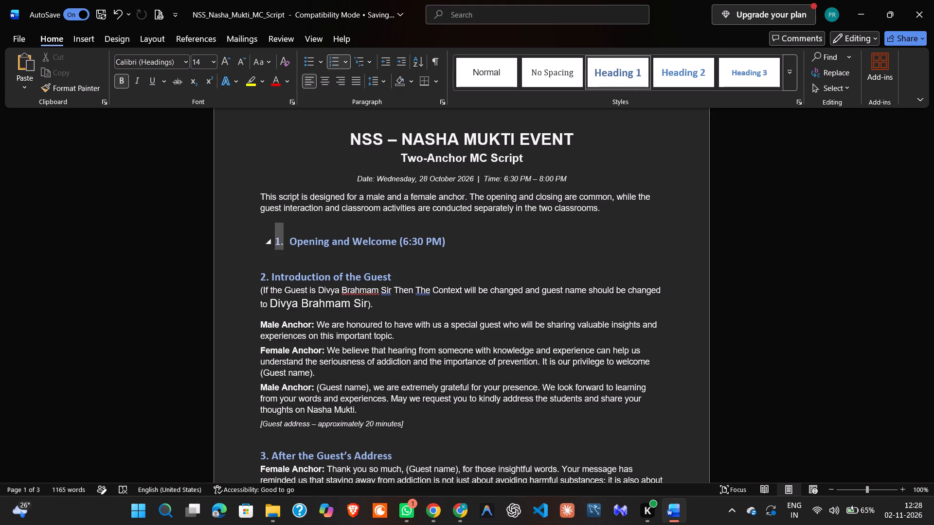
key(BackSpace)
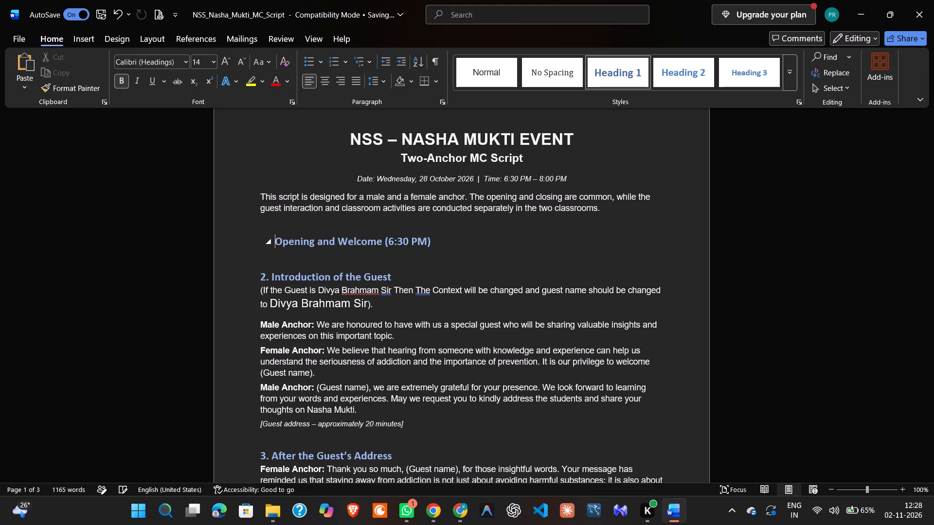
key(BackSpace)
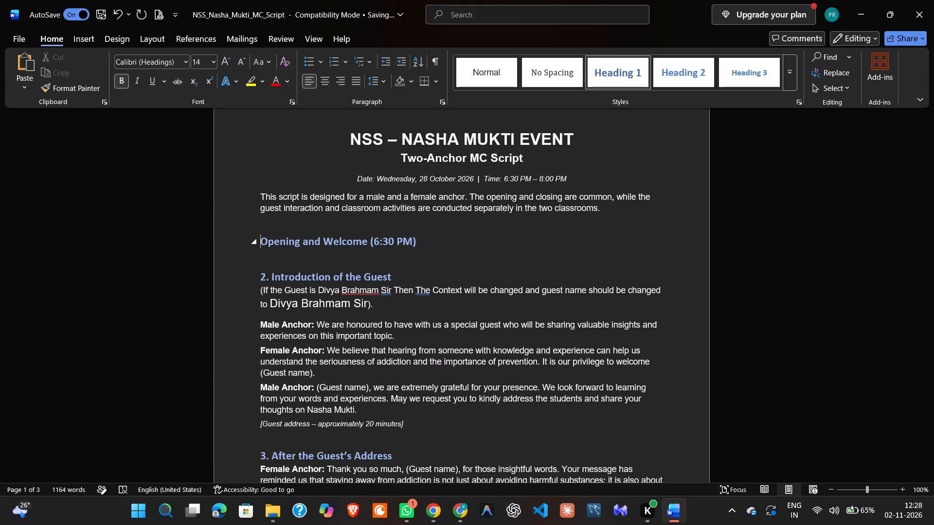
text(1.)
Insert a space after the "1." in the Opening and Welcome heading, keeping the single space after "2." in the next heading.
click(269, 272)
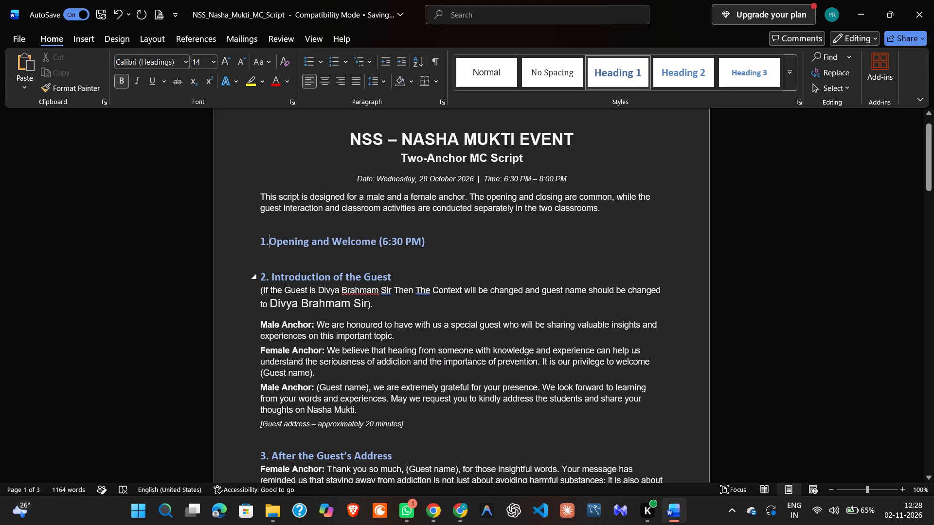
key(Right)
key(BackSpace)
key(space)
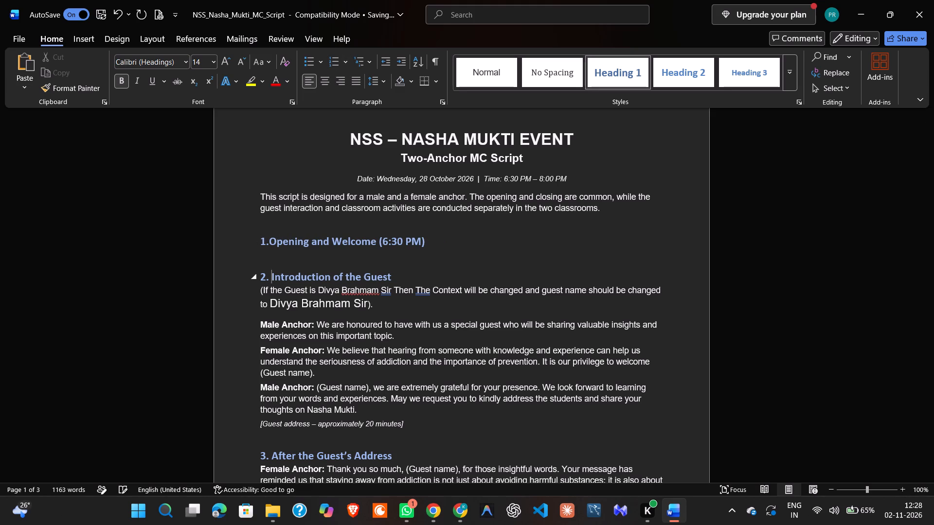
key(Up)
key(Up)
key(Down)
key(space)
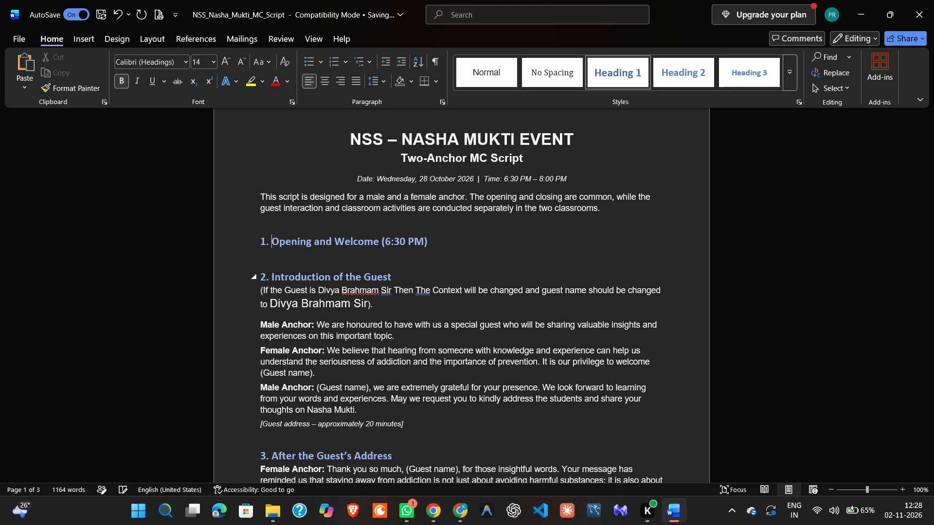
key(Down)
key(Up)
key(Down)
key(Left)
key(Left)
key(Left)
key(Up)
key(Down)
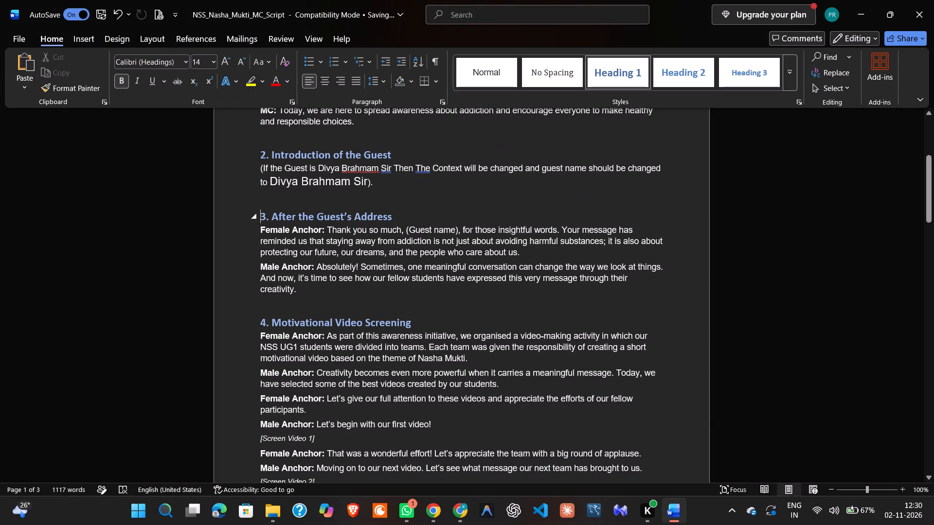
key(ctrl+v)
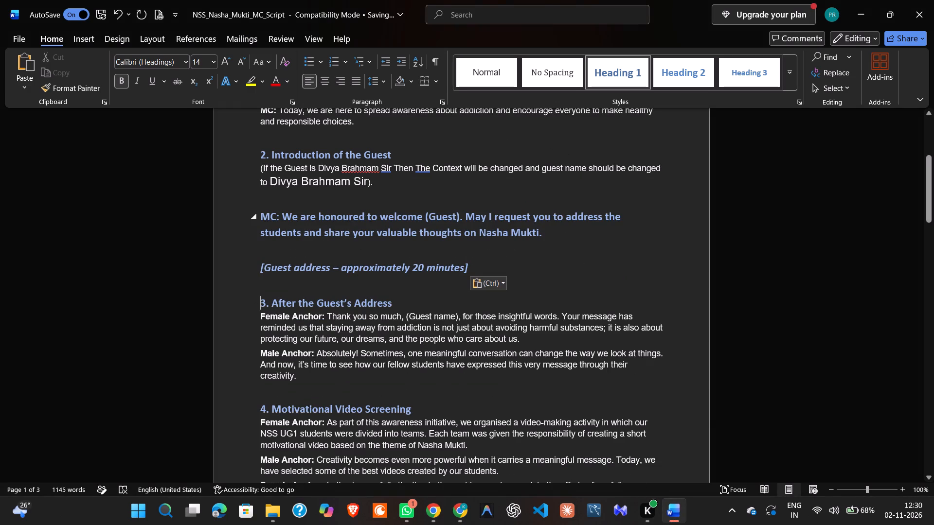
Format the pasted MC line and guest address note as Arial, size 10.5, in the Normal style.
drag(260, 216, 482, 270)
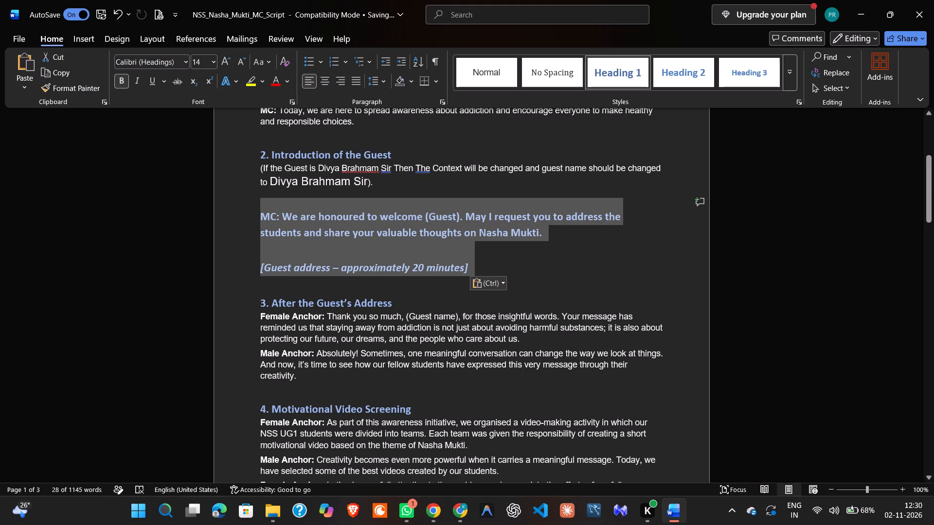
click(183, 56)
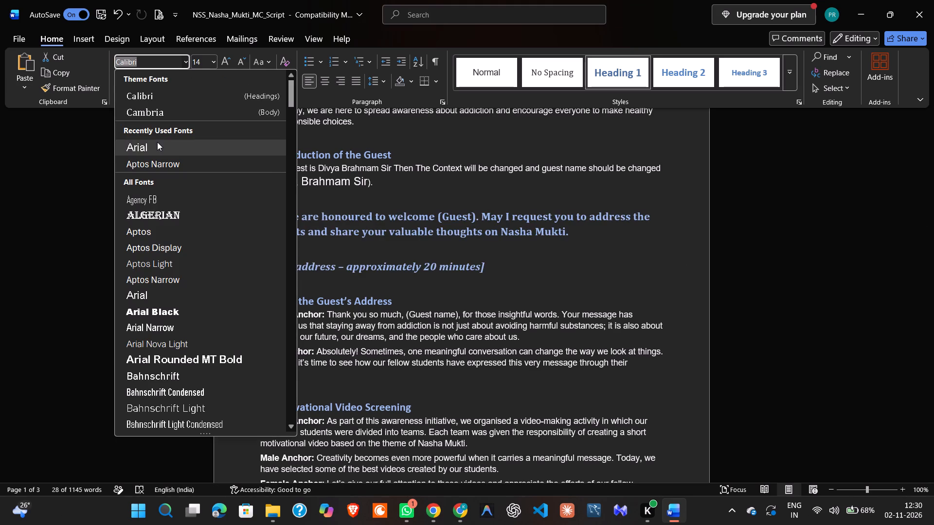
click(157, 142)
click(213, 62)
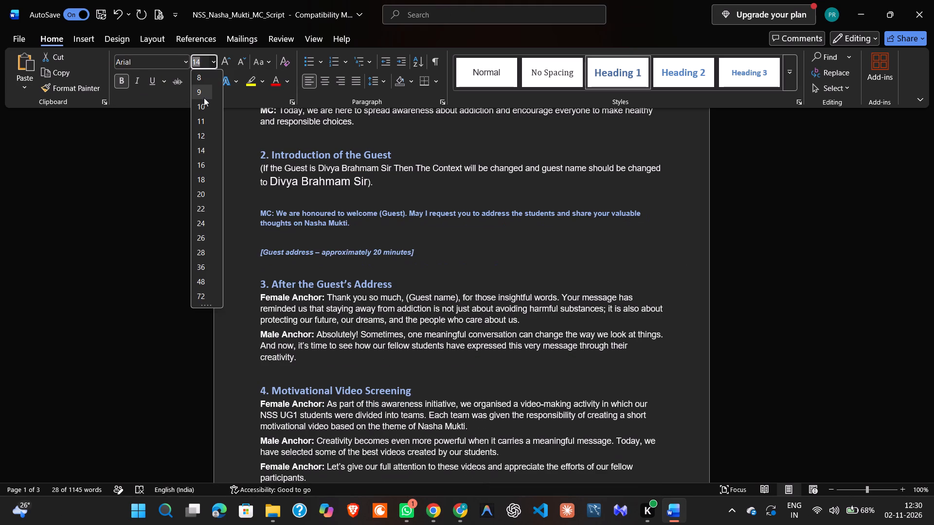
click(204, 100)
click(202, 63)
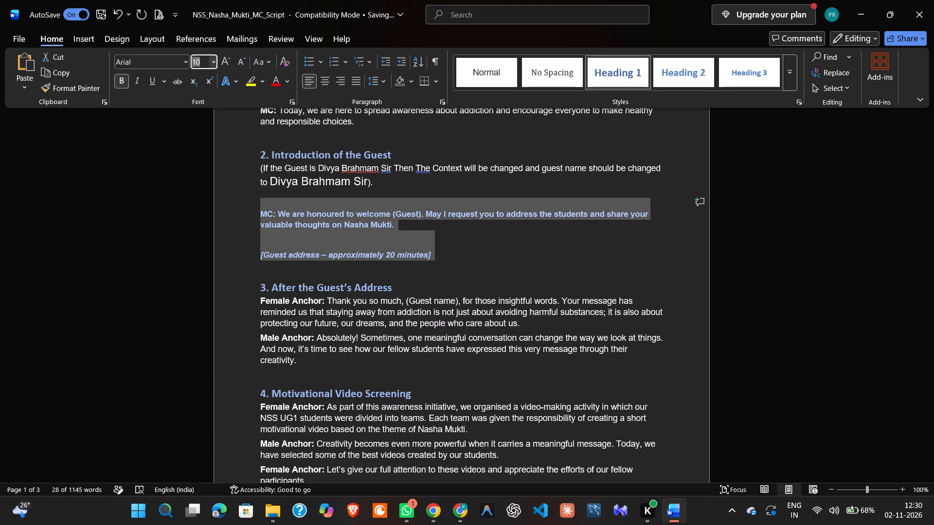
click(202, 63)
key(period)
key(5)
click(509, 62)
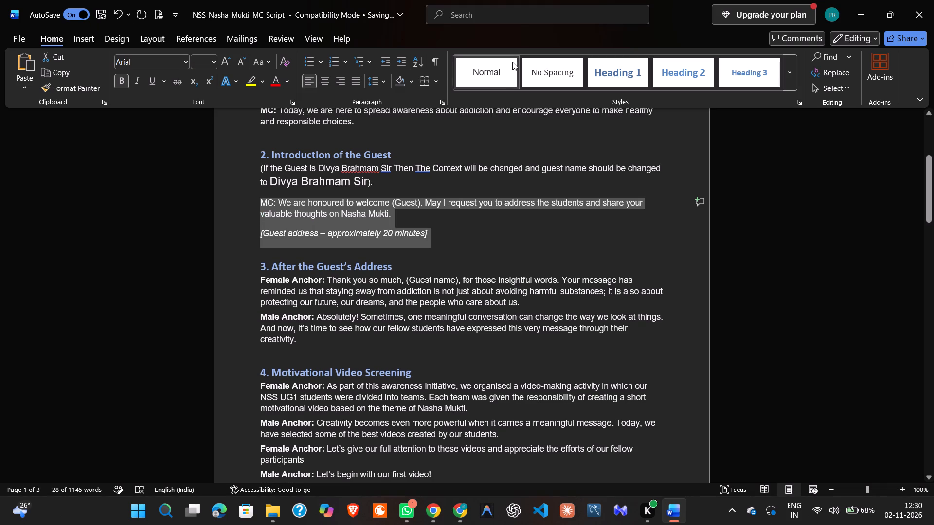
Bold the "MC:" label of the paragraph under Introduction of the Guest.
click(270, 196)
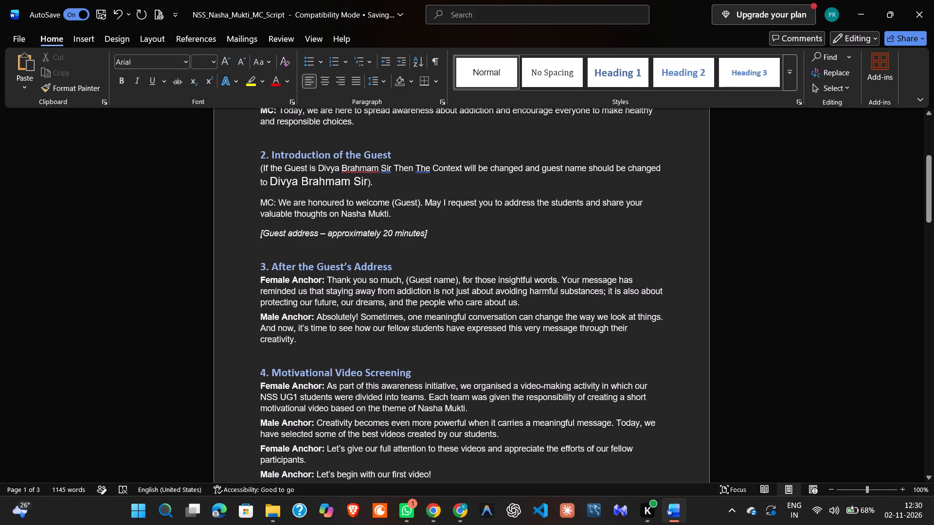
drag(275, 203, 259, 198)
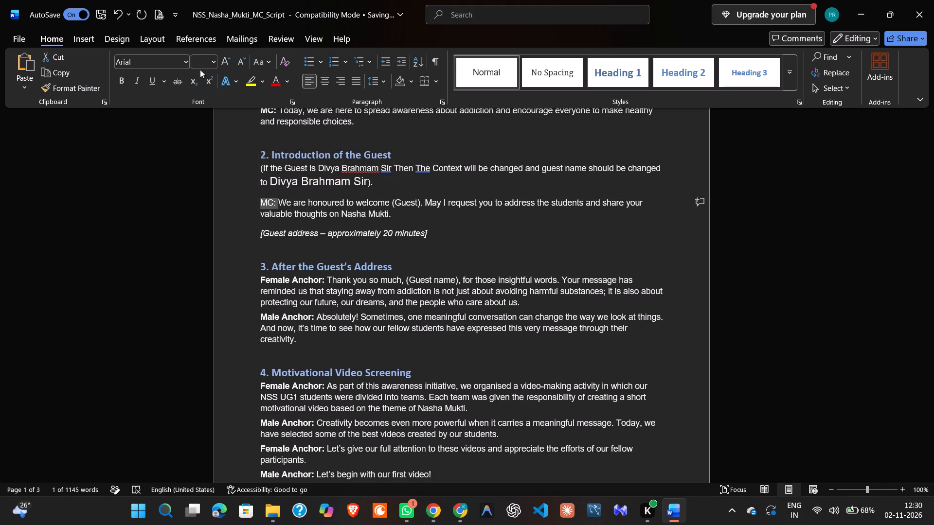
click(125, 80)
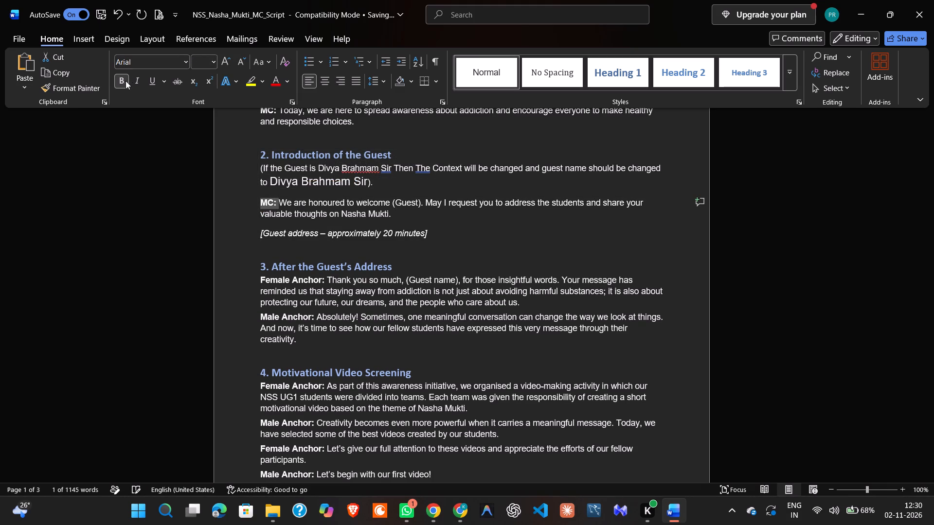
click(197, 219)
click(280, 238)
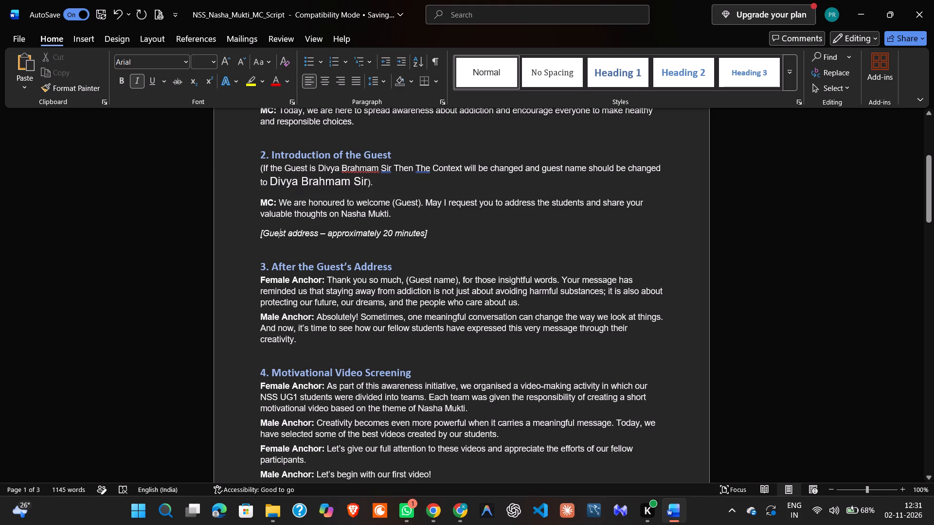
Compare the Word script's After the Guest's Address and Motivational Video Screening sections with the section order in ChatGPT's single-MC script.
scroll(362, 213, up, 4)
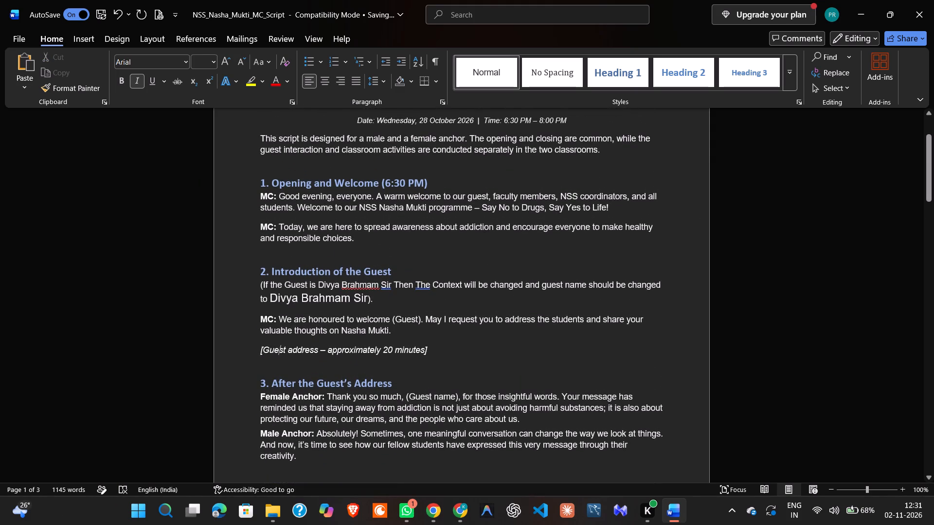
scroll(371, 247, down, 7)
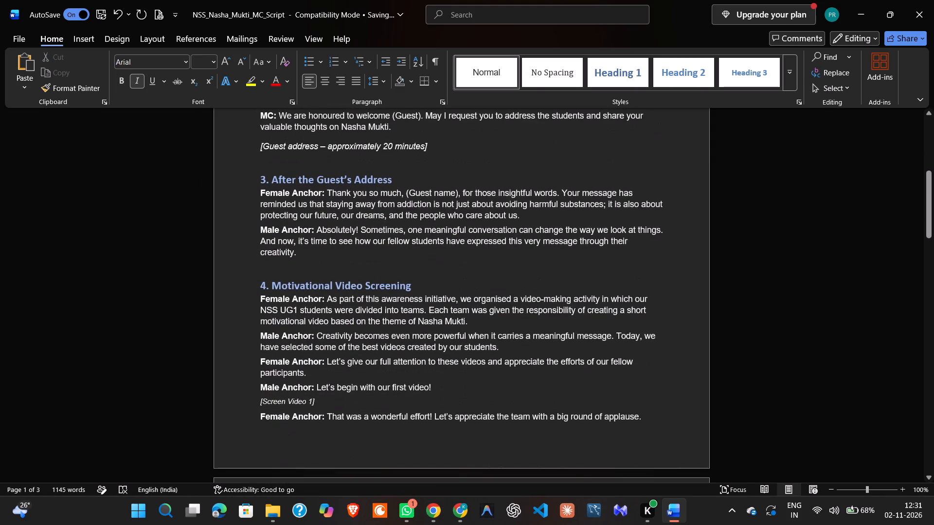
scroll(349, 214, down, 1)
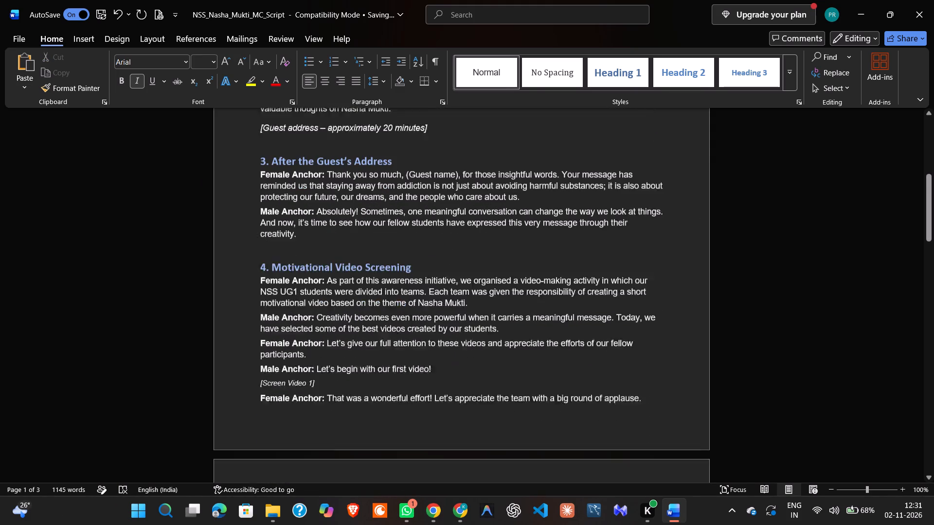
scroll(361, 220, down, 1)
click(451, 507)
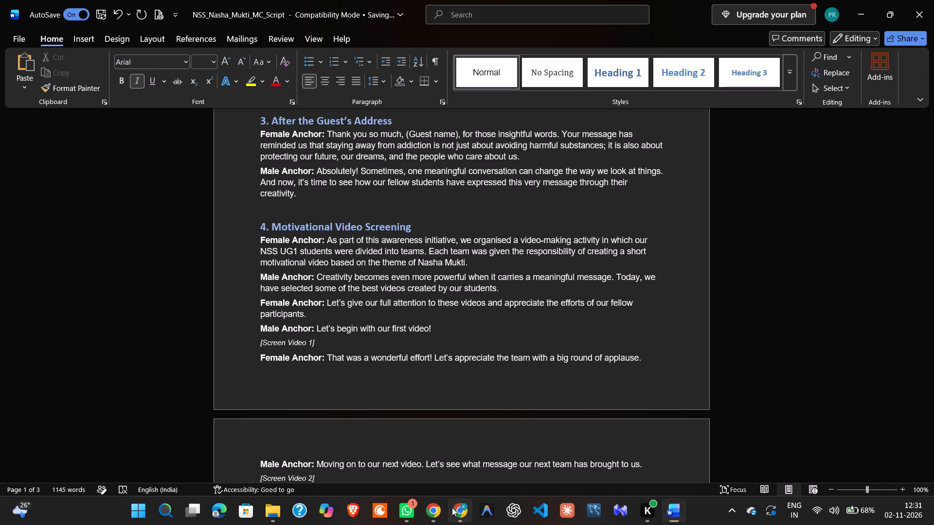
scroll(632, 307, down, 2)
scroll(632, 307, up, 1)
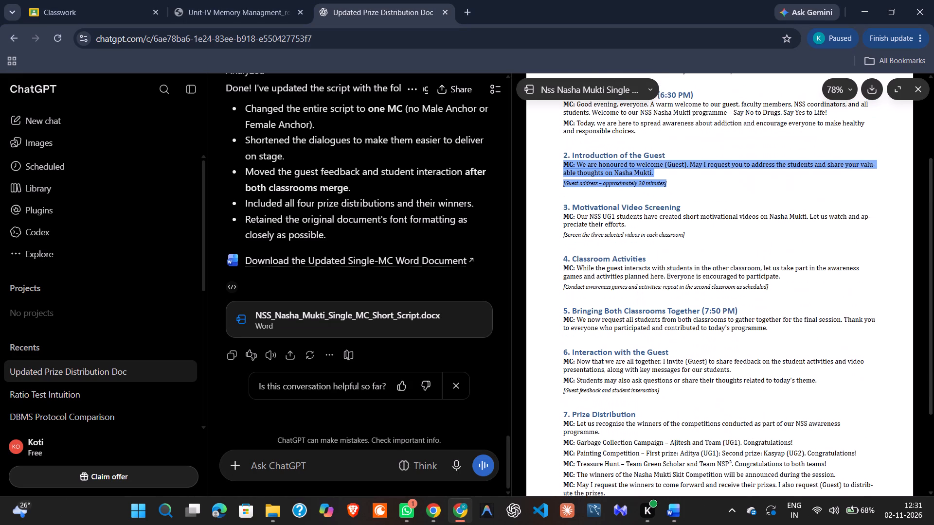
click(645, 237)
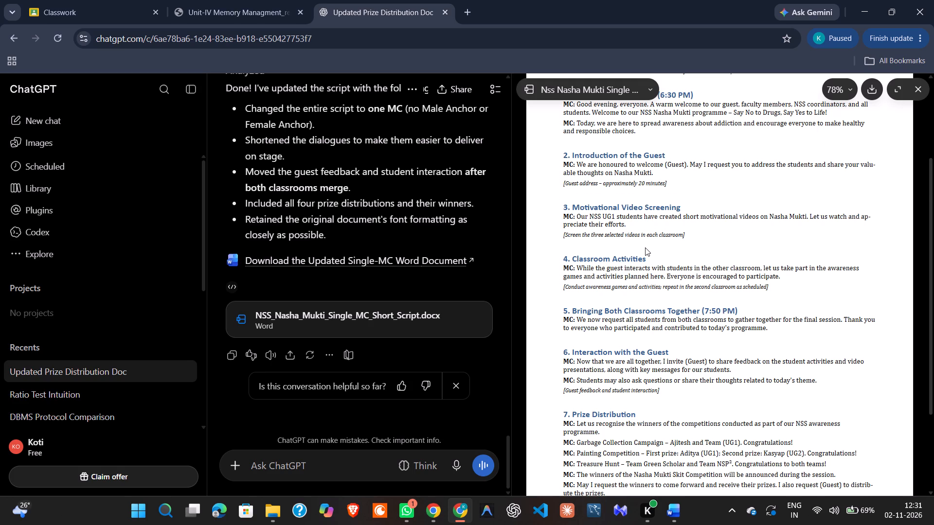
scroll(645, 247, down, 1)
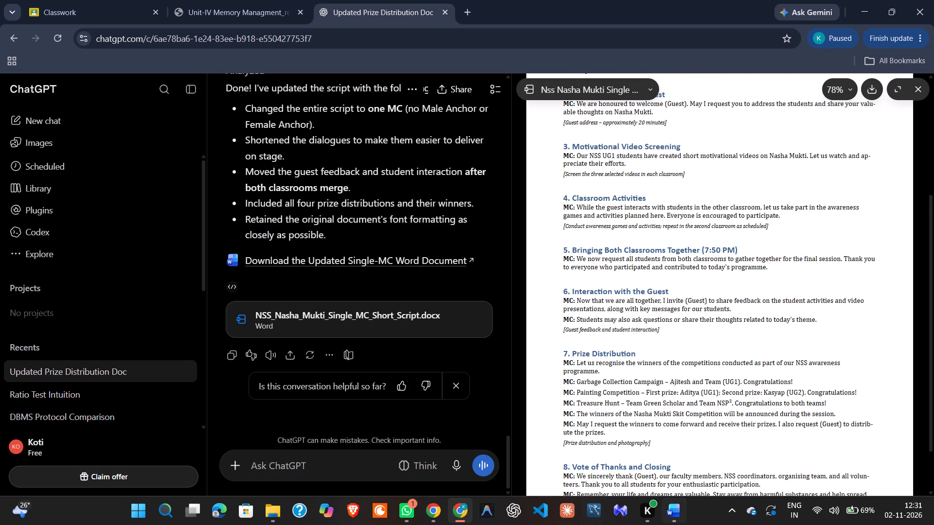
click(679, 524)
In Word, copy the Male Anchor's "And now, it's time to see..." sentence to the end of the Female Anchor paragraph in section 3.
scroll(455, 326, up, 1)
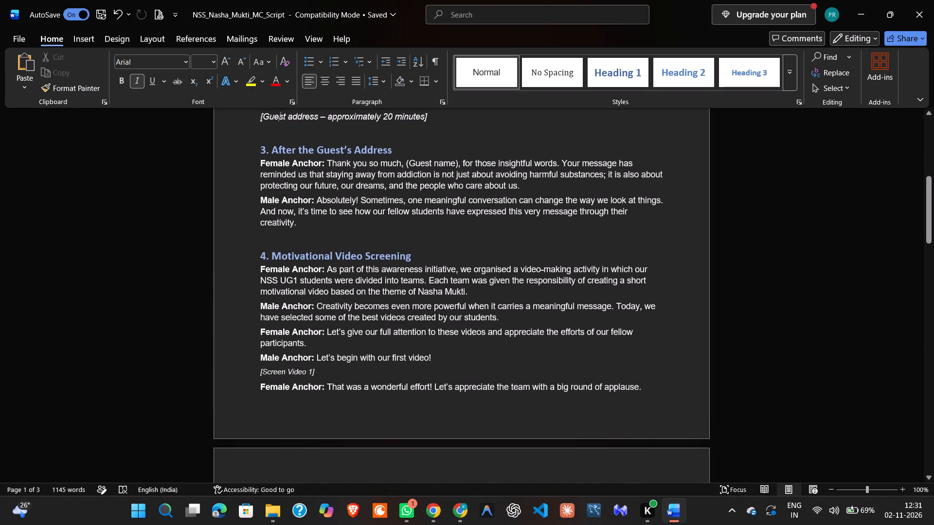
scroll(455, 326, up, 1)
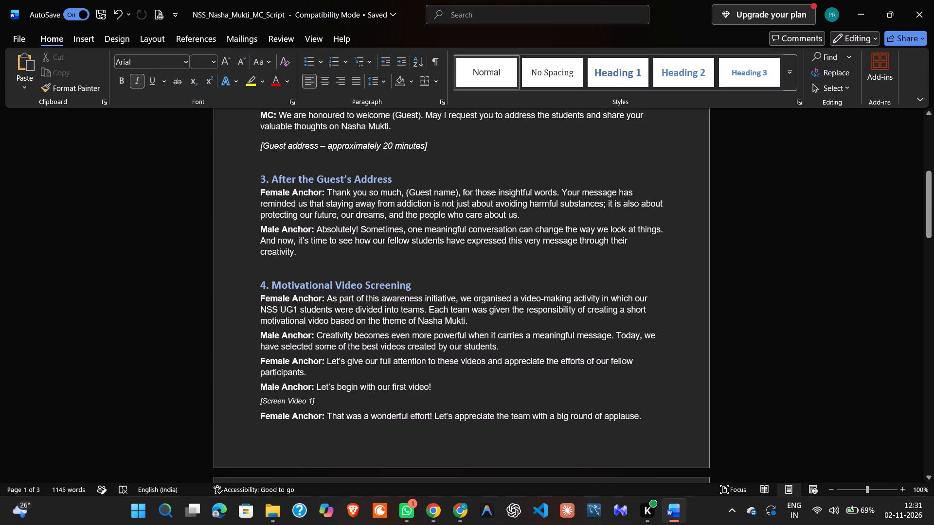
drag(260, 242, 293, 255)
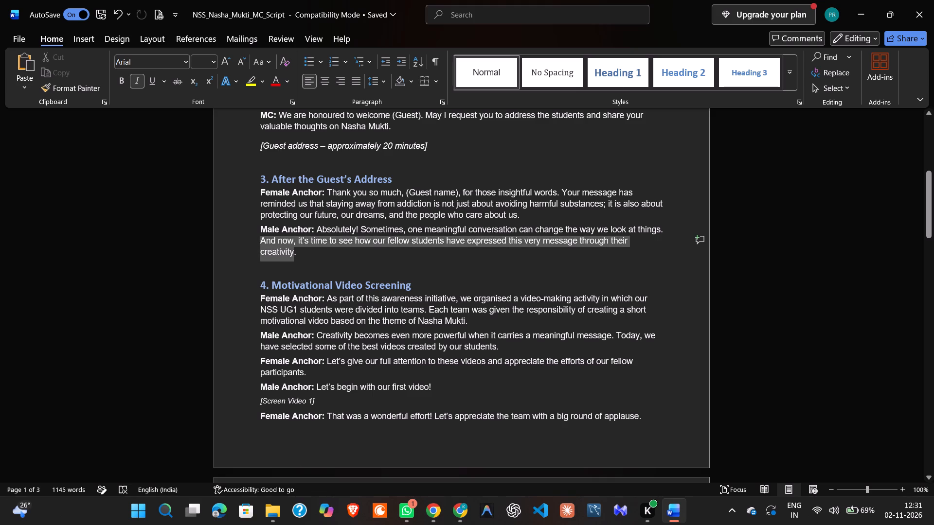
drag(293, 255, 300, 253)
drag(300, 253, 298, 252)
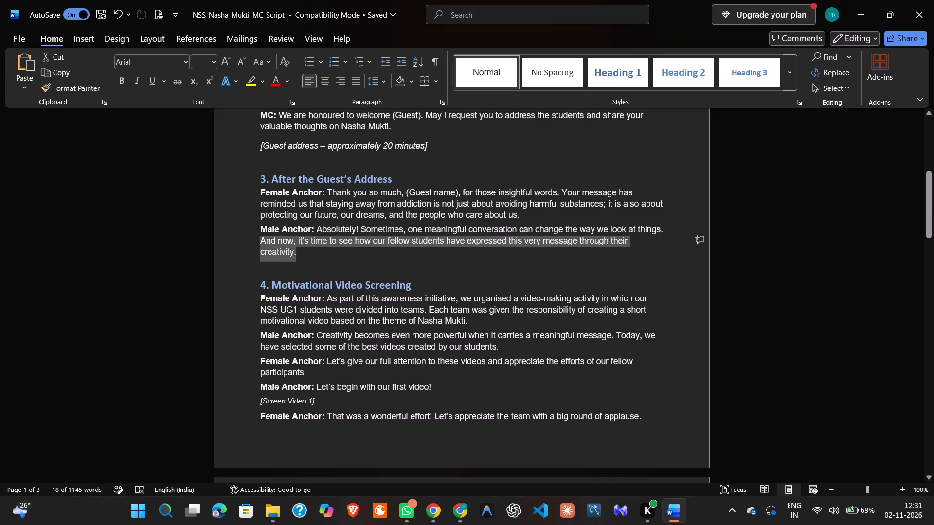
key(ctrl+c)
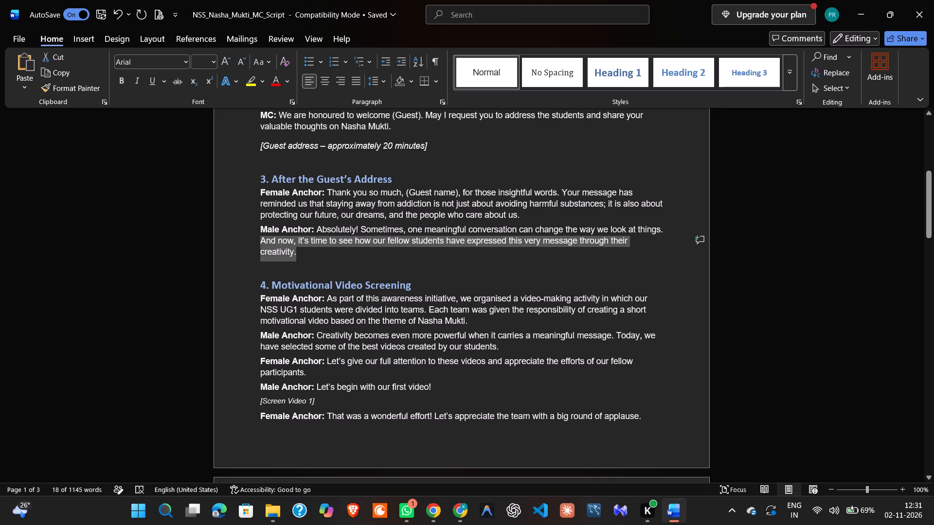
click(521, 217)
key(space)
key(ctrl+v)
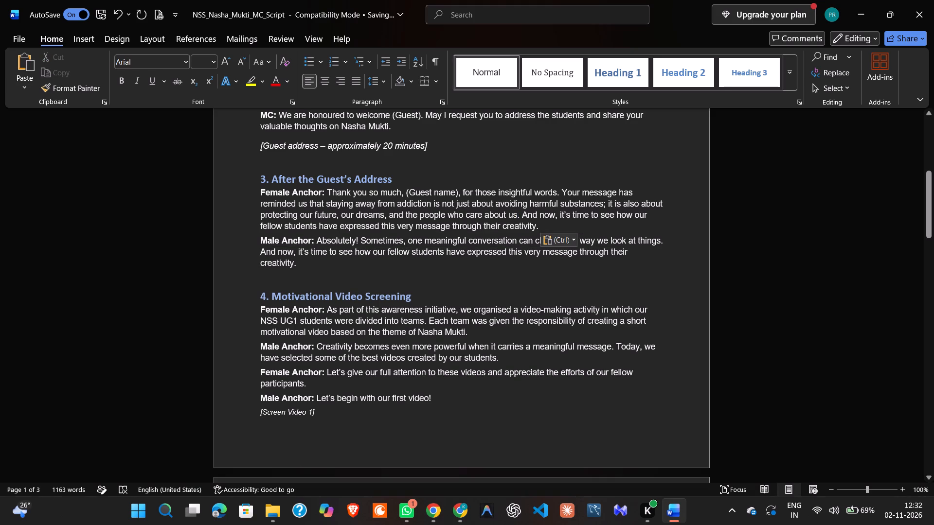
Delete the Male Anchor paragraph under After the Guest's Address and relabel the Female Anchor paragraph as "MC:".
drag(259, 237, 289, 263)
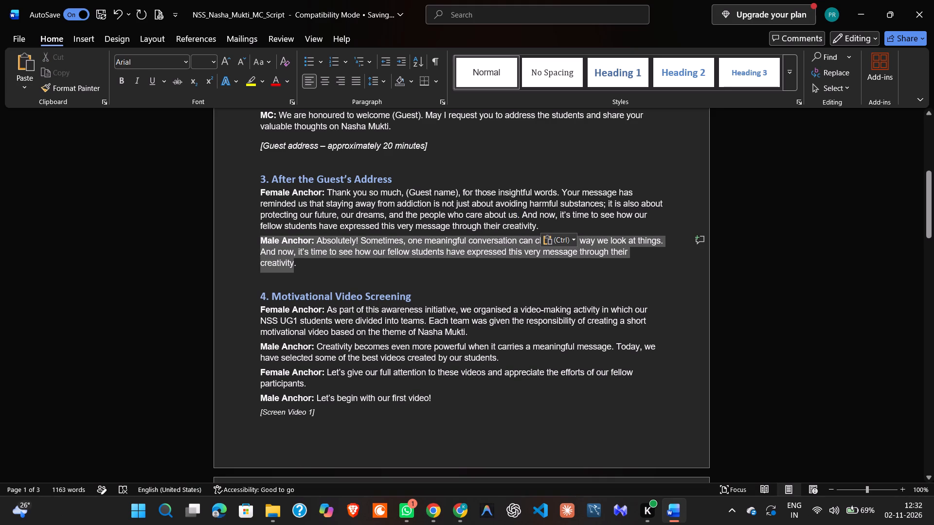
drag(289, 263, 301, 265)
key(BackSpace)
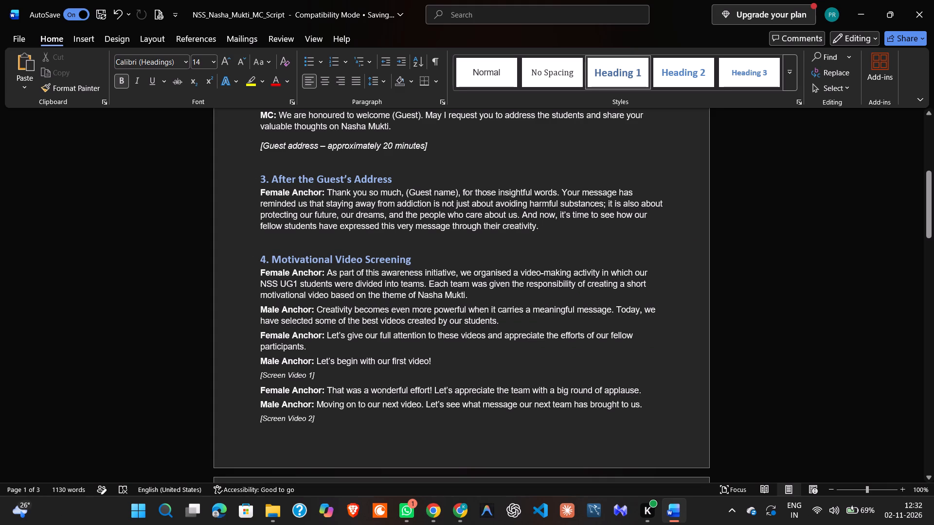
drag(324, 191, 259, 189)
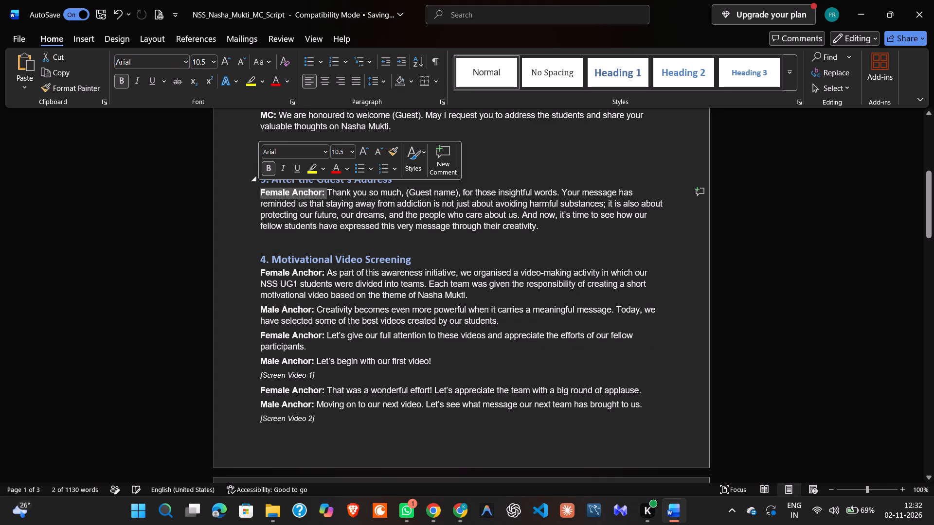
text(MC)
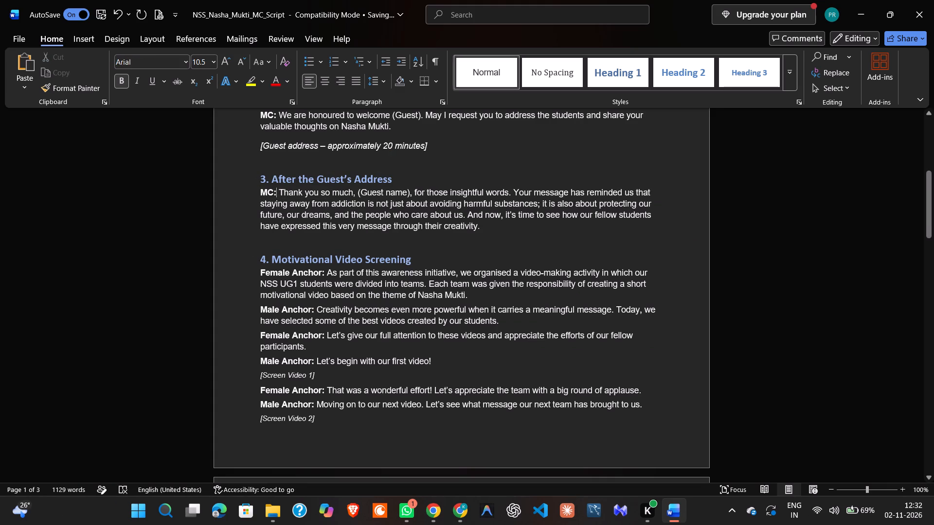
scroll(304, 253, up, 1)
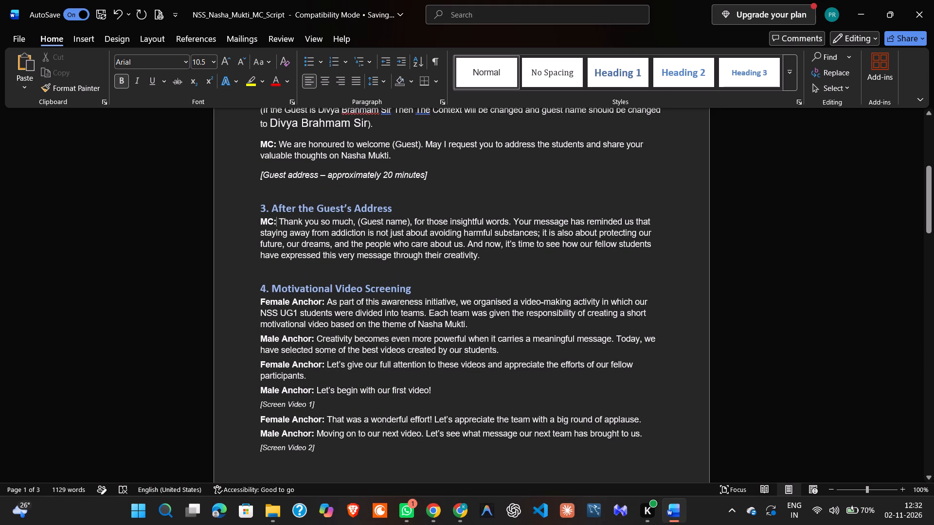
scroll(440, 240, down, 1)
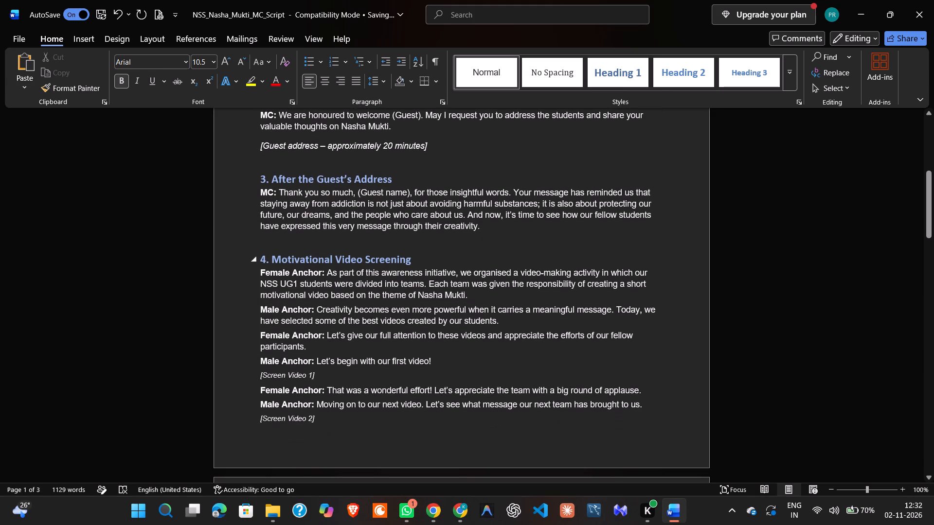
scroll(641, 211, down, 1)
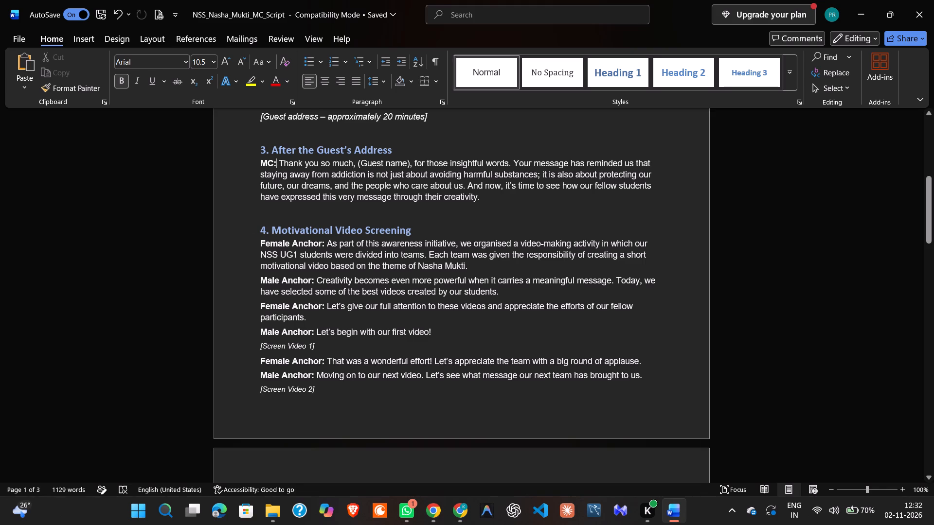
scroll(446, 203, down, 3)
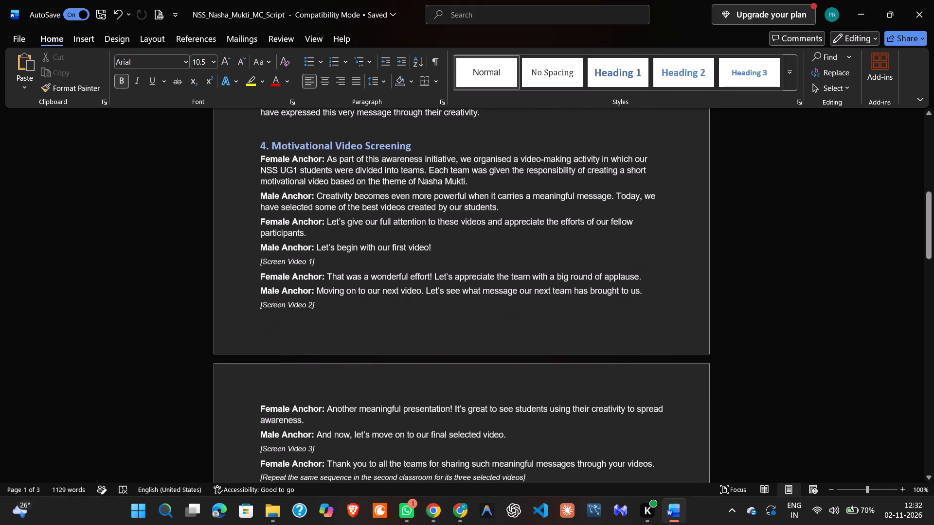
scroll(433, 202, down, 1)
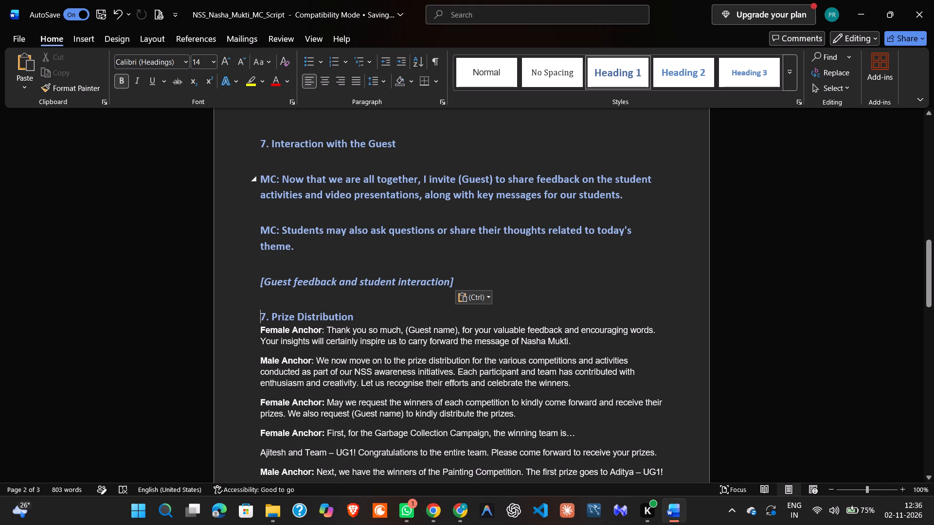
Apply the Normal style to the pasted MC text and bracketed note under "7. Interaction with the Guest".
drag(261, 177, 459, 281)
click(501, 77)
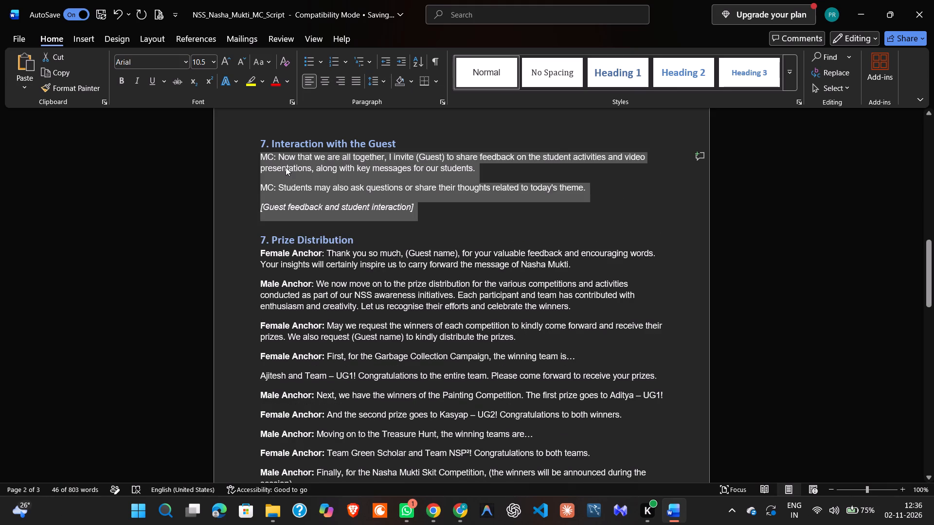
Change "(Guest)" to "(Guest name)" in the first MC paragraph under "7. Interaction with the Guest".
click(278, 184)
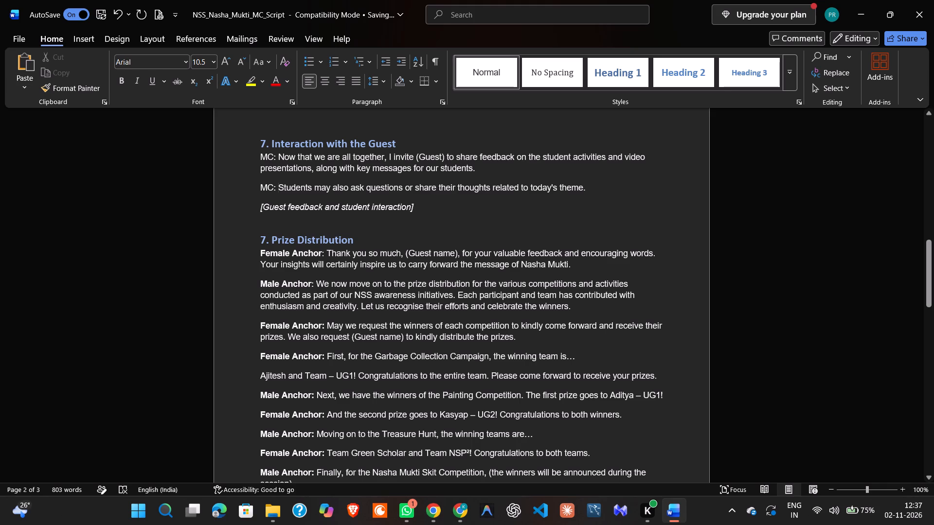
click(442, 158)
key(a)
key(BackSpace)
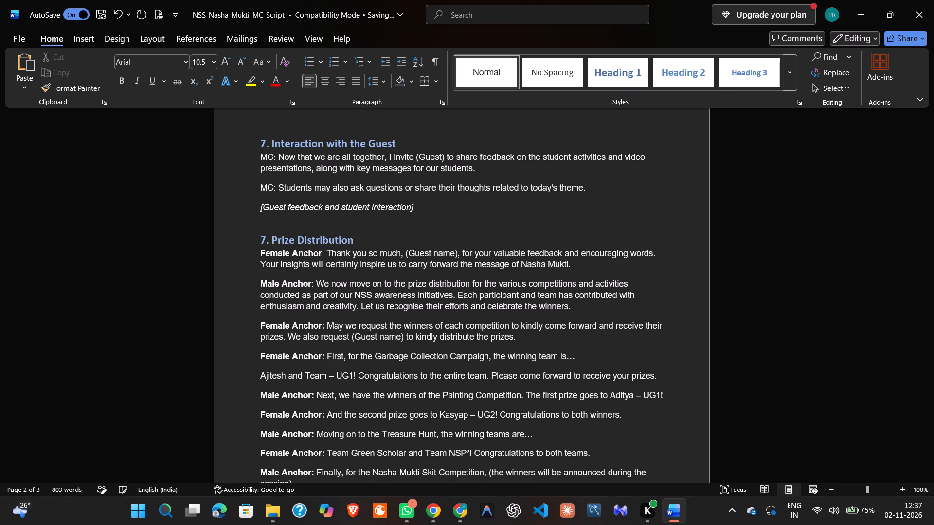
key(space)
text(name)
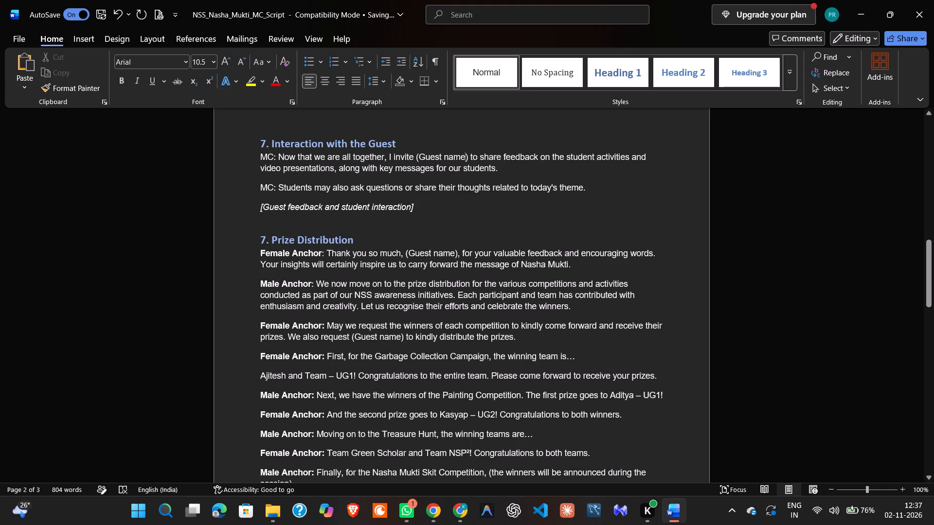
Make both "MC:" labels under "7. Interaction with the Guest" bold.
drag(276, 155, 258, 157)
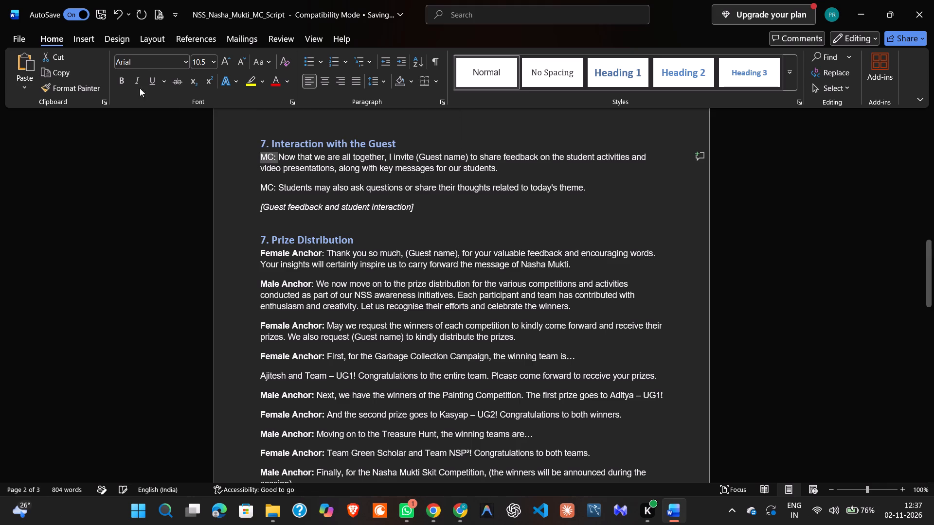
click(125, 79)
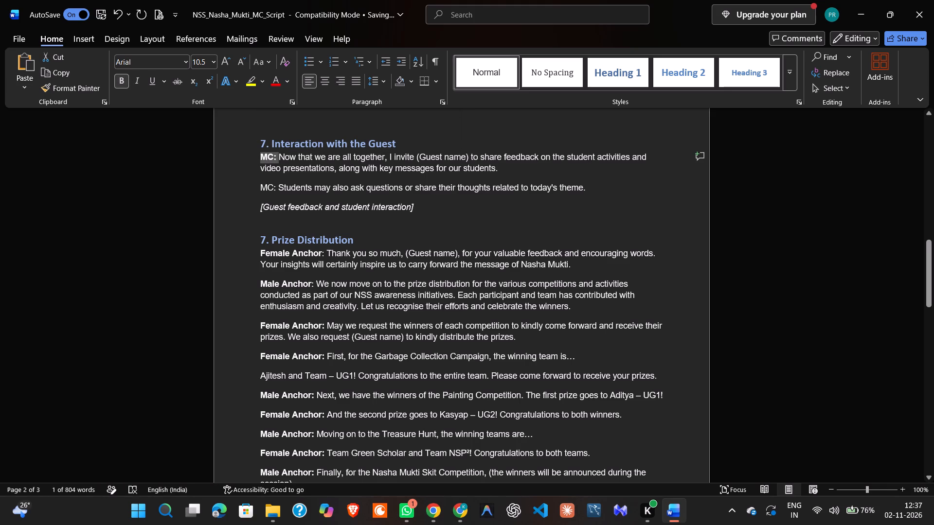
drag(275, 187, 259, 187)
click(124, 79)
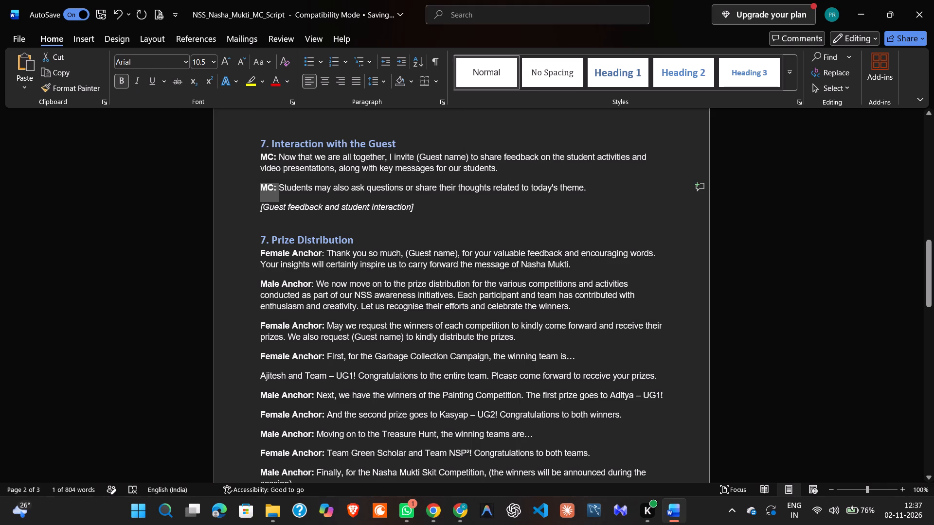
click(479, 226)
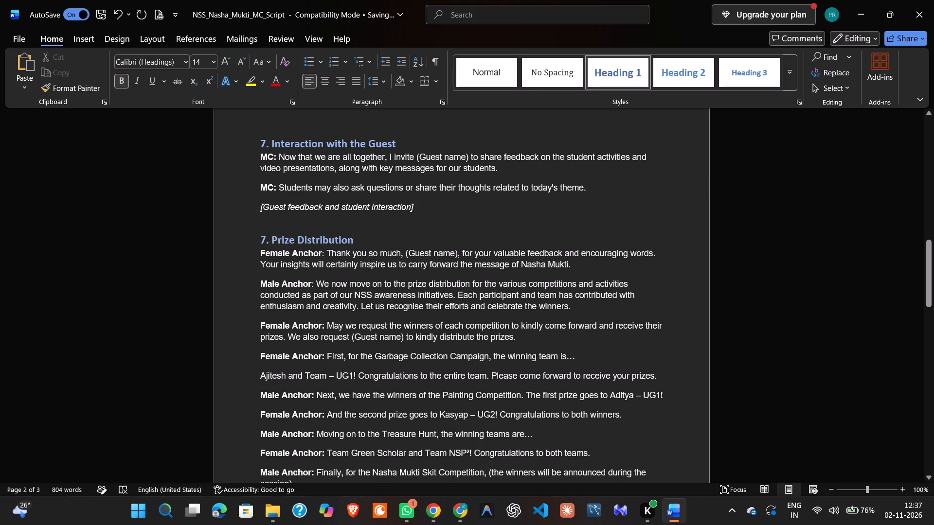
Look over Word's "7. Prize Distribution" section and copy the text under the same heading from ChatGPT's script in Chrome.
scroll(380, 213, up, 2)
scroll(403, 214, down, 3)
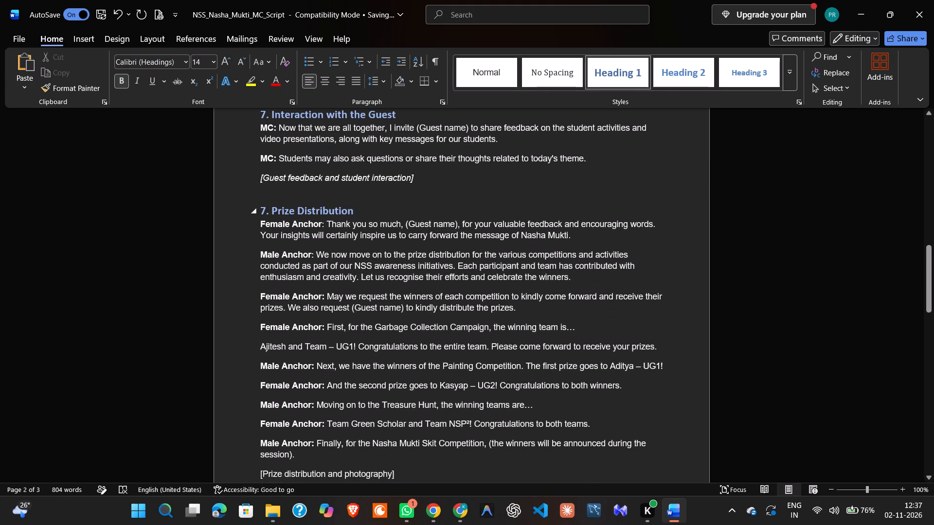
scroll(411, 195, down, 4)
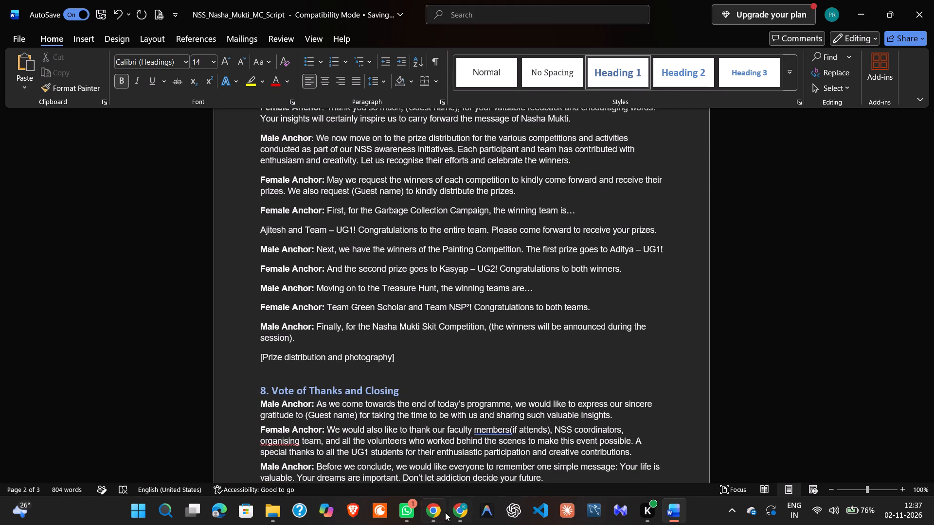
click(459, 510)
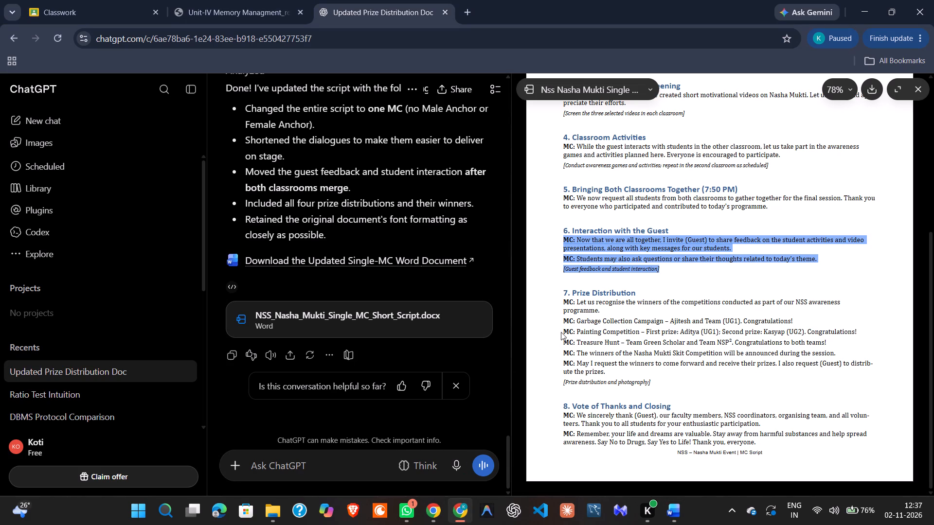
click(615, 293)
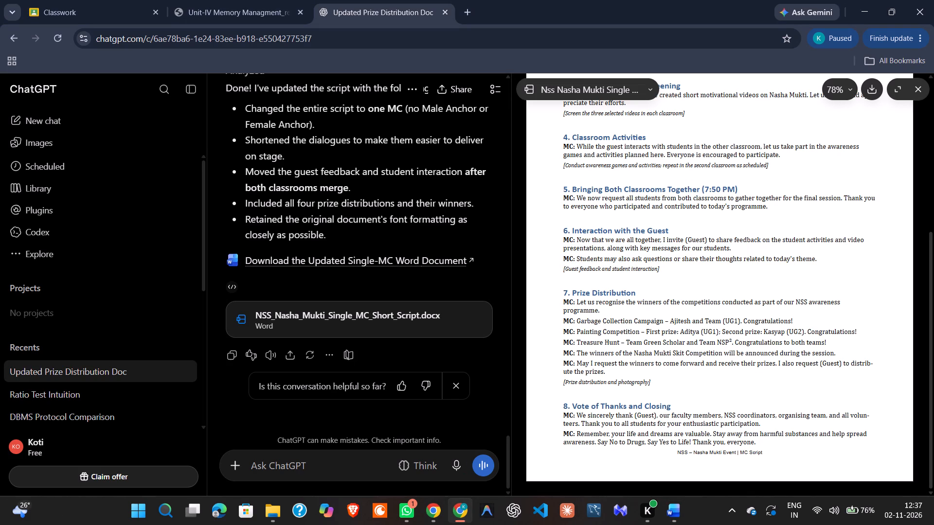
drag(565, 302, 651, 383)
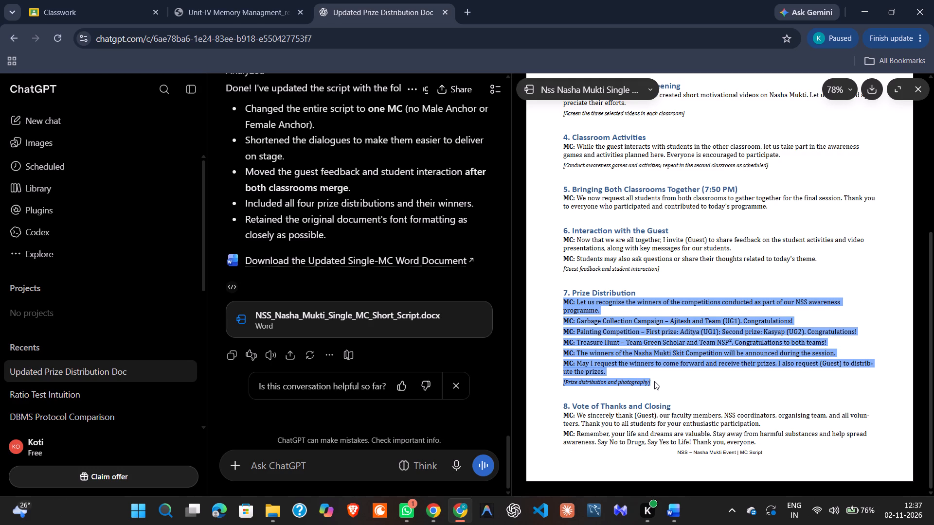
key(ctrl+c)
In Word, replace all the anchor lines and the bracketed note under "7. Prize Distribution" with the copied MC text.
click(671, 511)
scroll(280, 193, up, 2)
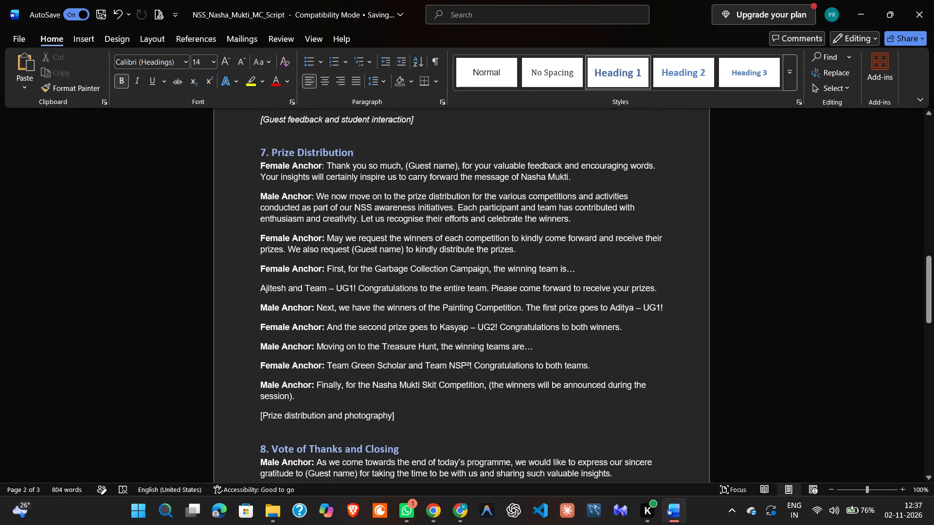
drag(257, 166, 398, 421)
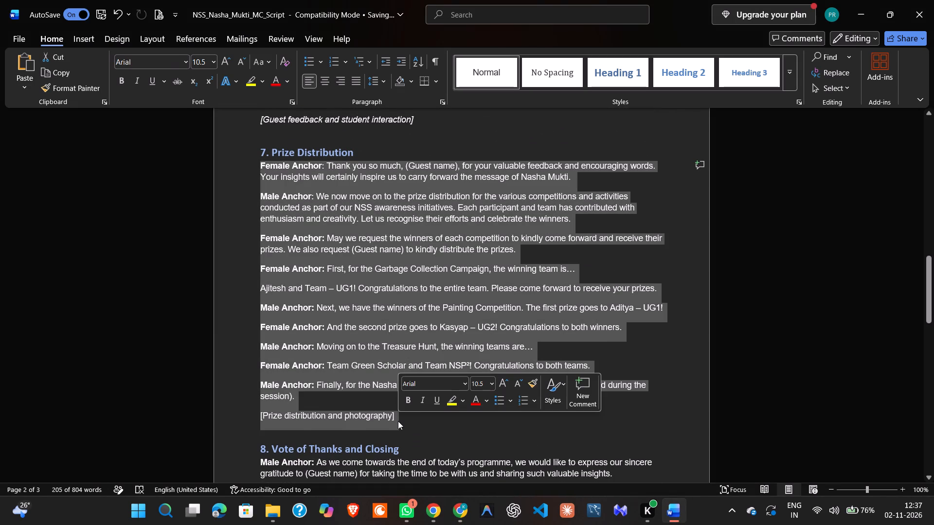
key(BackSpace)
key(ctrl+v)
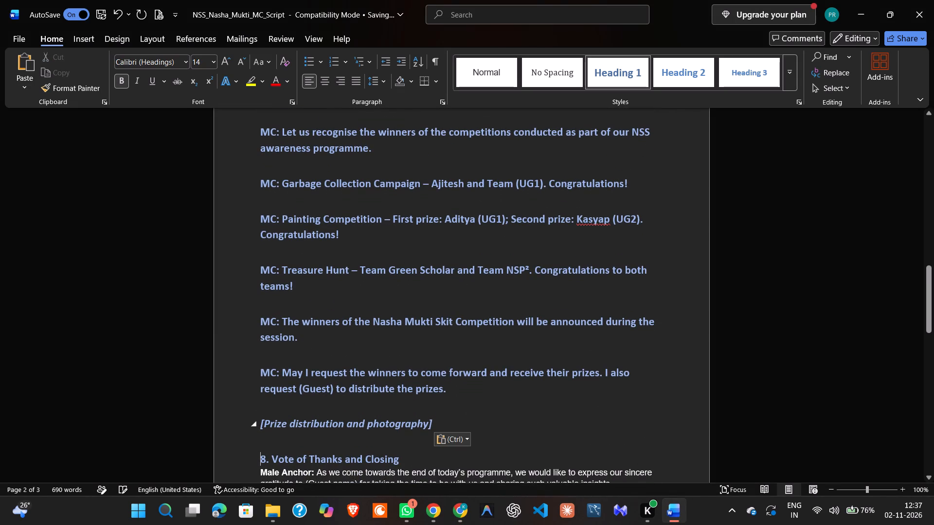
Format the pasted text under "7. Prize Distribution" in Arial, size 10.5, with the Normal style.
scroll(398, 421, up, 2)
drag(259, 183, 264, 189)
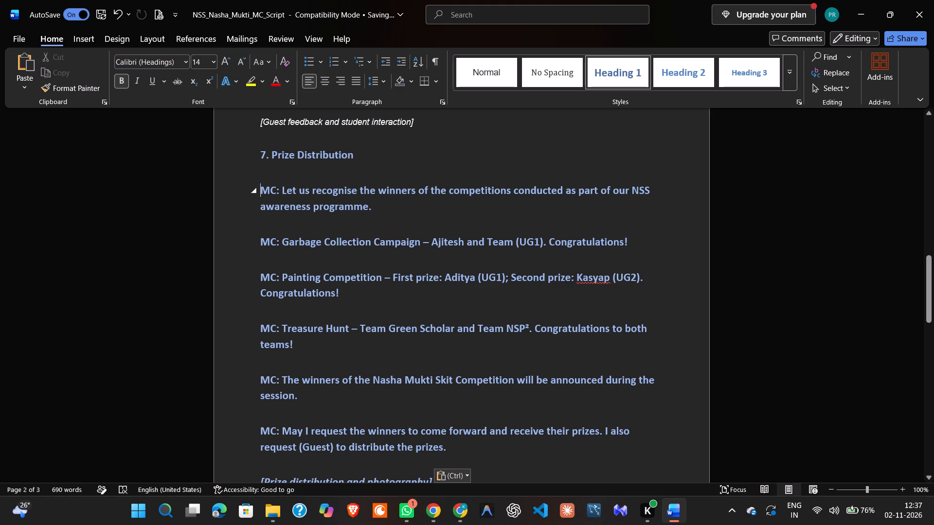
drag(264, 189, 420, 270)
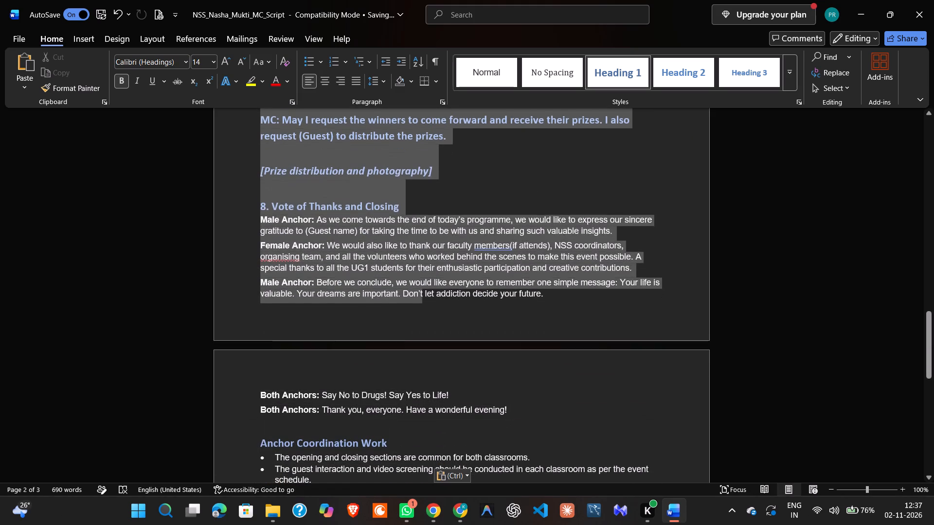
drag(420, 270, 440, 163)
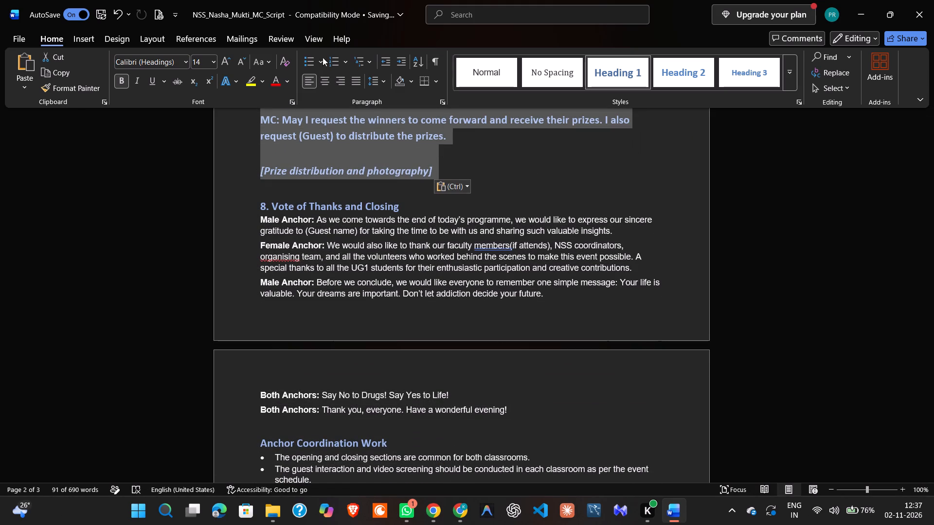
click(185, 62)
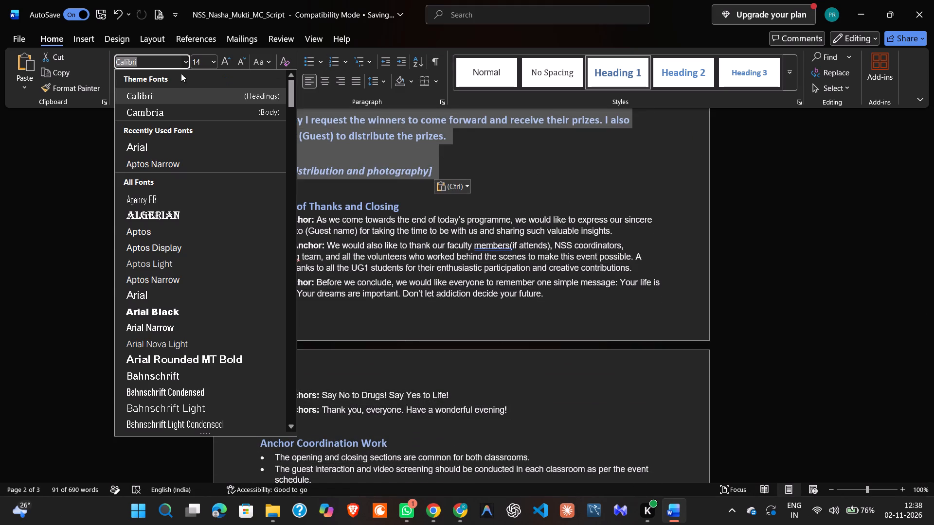
click(147, 152)
click(204, 62)
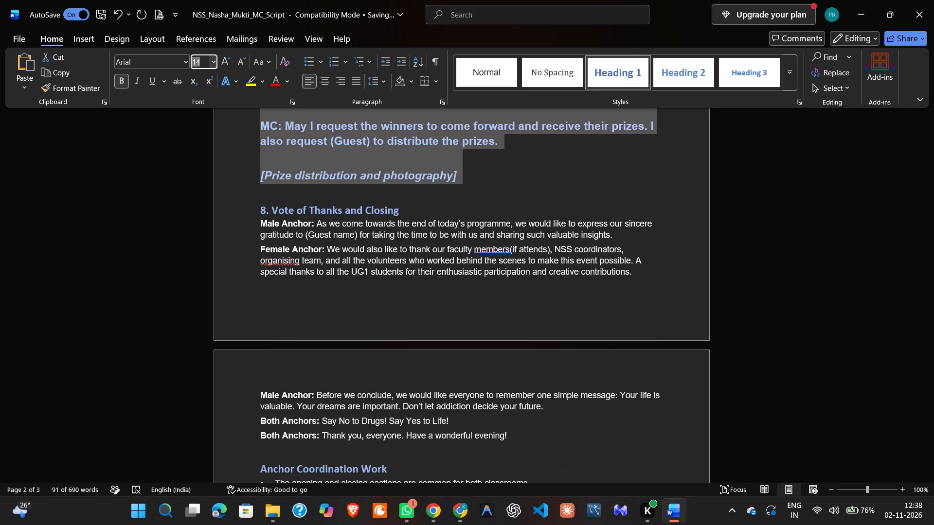
key(BackSpace)
text(10.5)
click(512, 70)
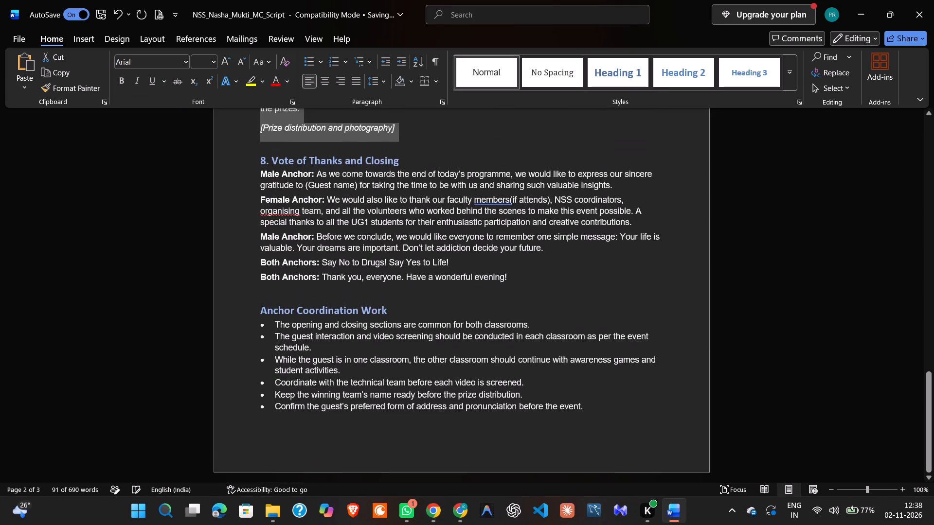
scroll(417, 213, up, 6)
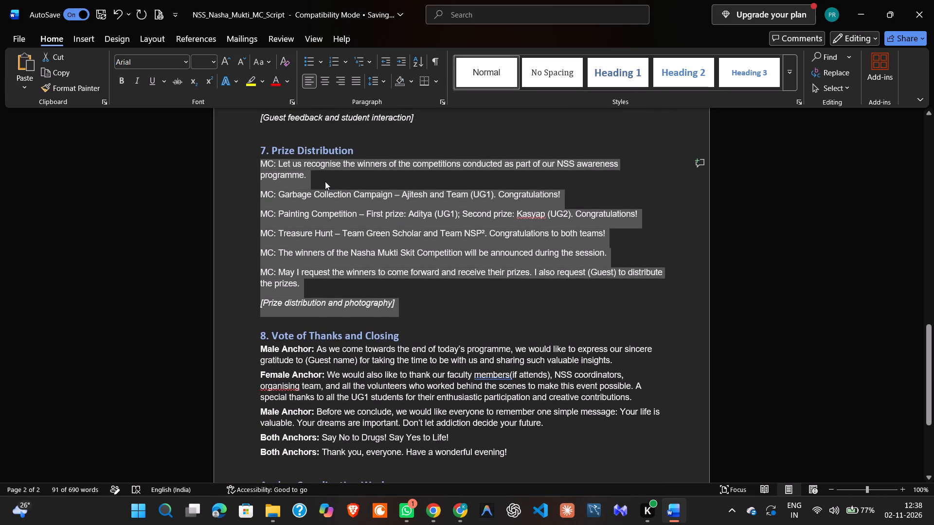
Under "7. Prize Distribution", make the "MC:" labels of the opening, Garbage Collection Campaign and Painting Competition lines bold.
click(280, 164)
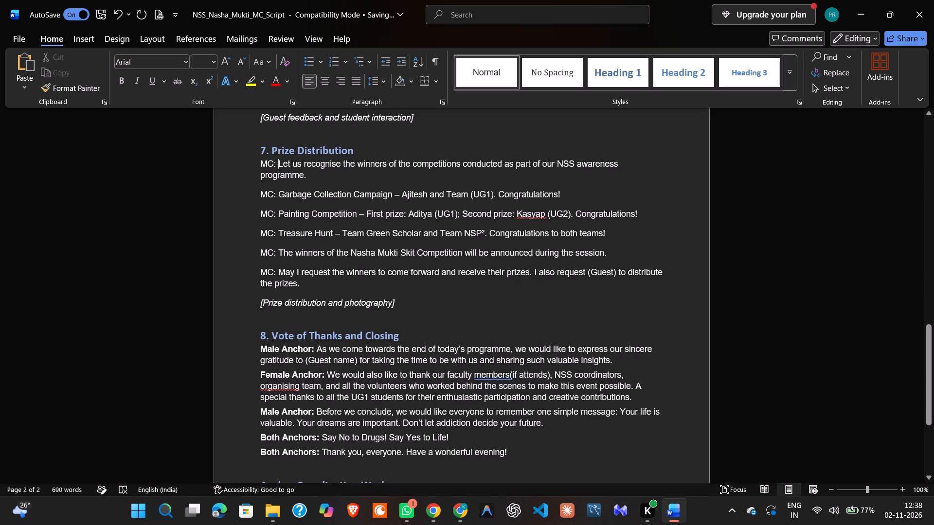
drag(275, 163, 263, 163)
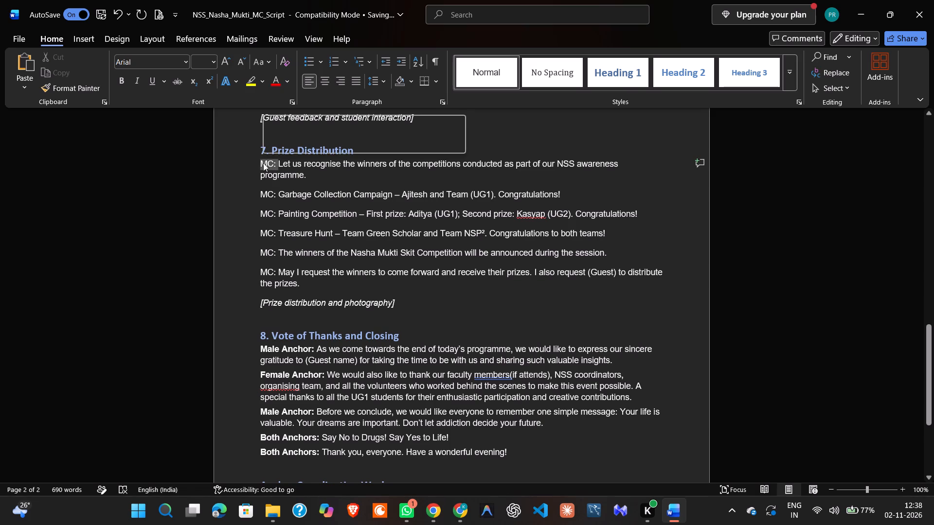
click(126, 76)
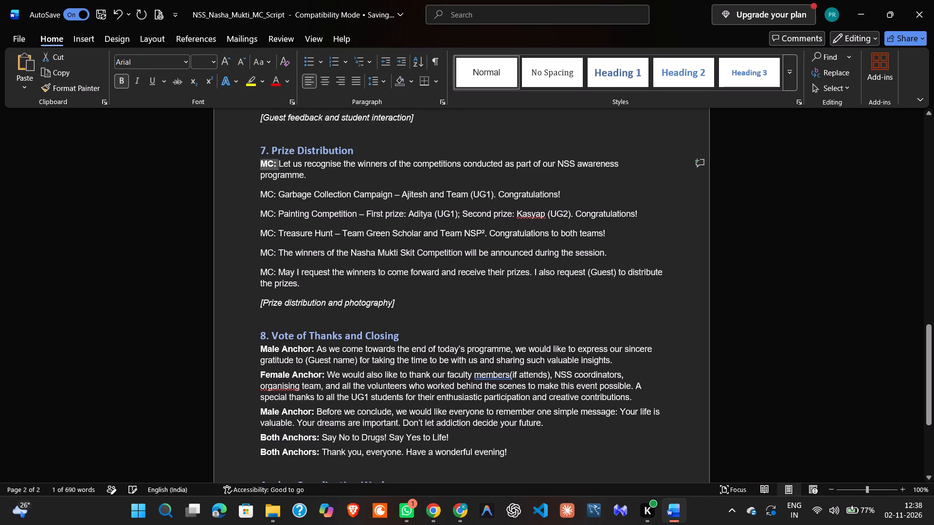
drag(274, 193, 264, 193)
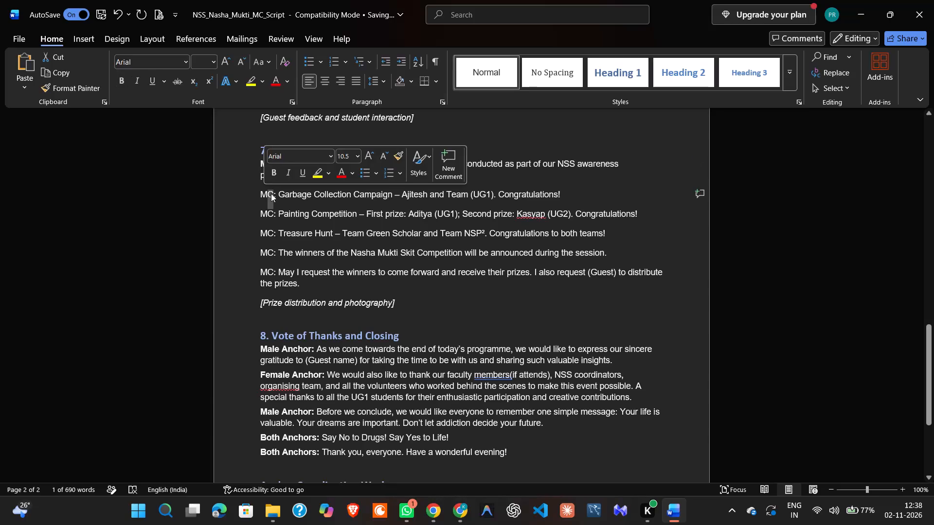
click(274, 192)
drag(275, 192, 275, 192)
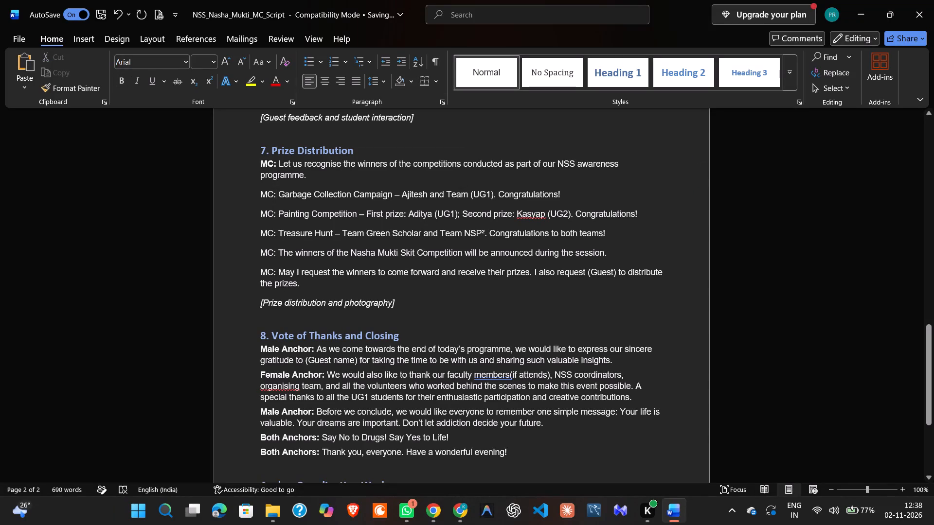
drag(275, 192, 262, 190)
click(119, 75)
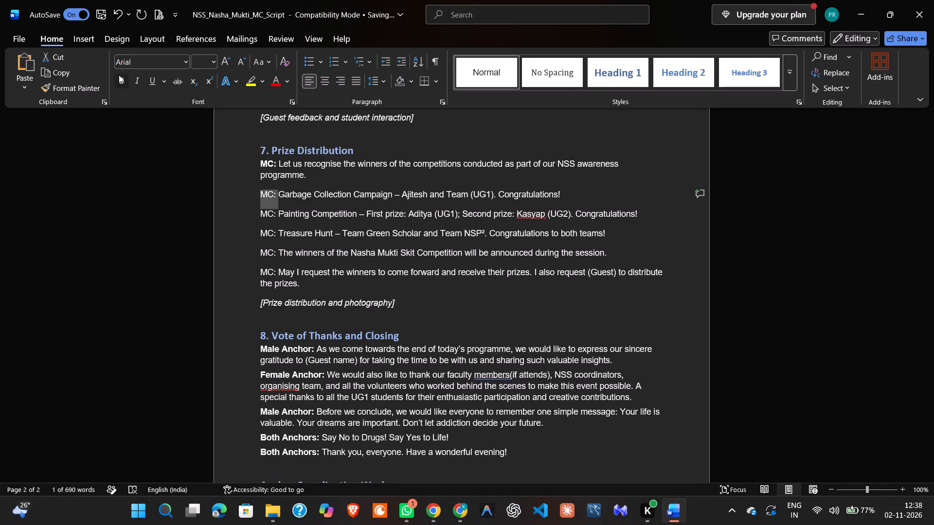
drag(274, 211, 276, 215)
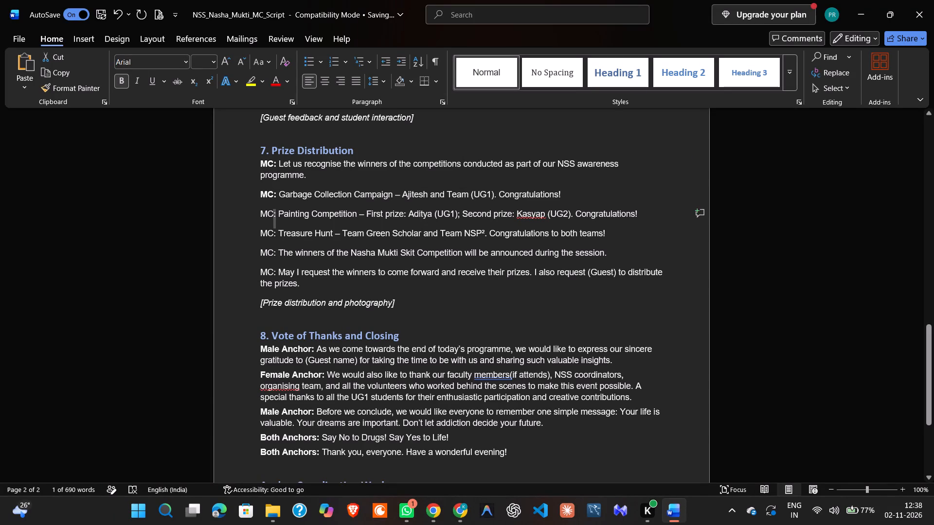
drag(276, 215, 248, 207)
click(272, 229)
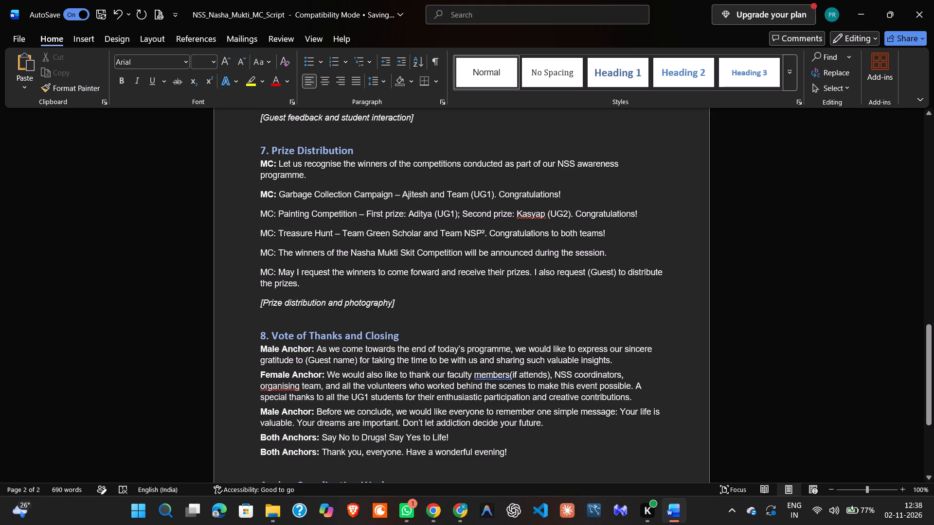
drag(276, 211, 267, 212)
drag(267, 212, 261, 210)
click(126, 86)
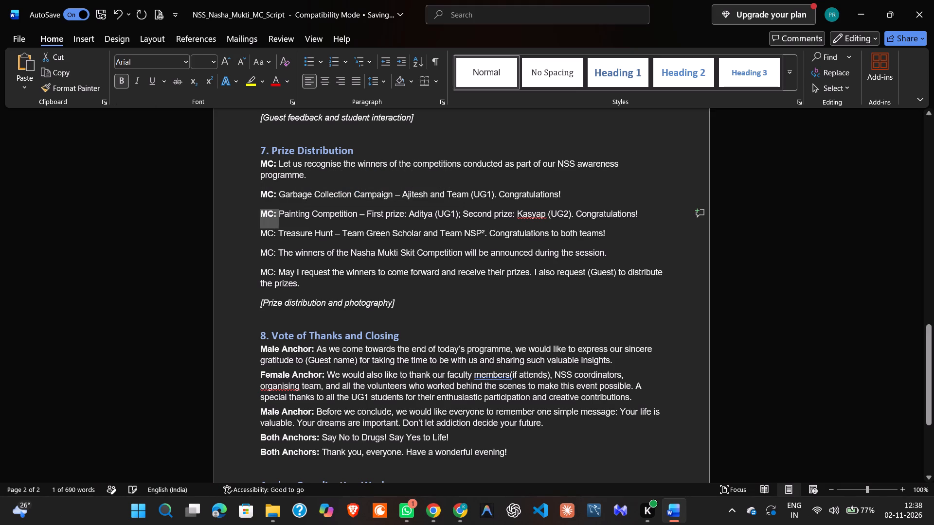
Make the "MC:" labels of the Treasure Hunt, Skit Competition and prize-receiving request lines bold.
drag(275, 231, 259, 232)
click(120, 78)
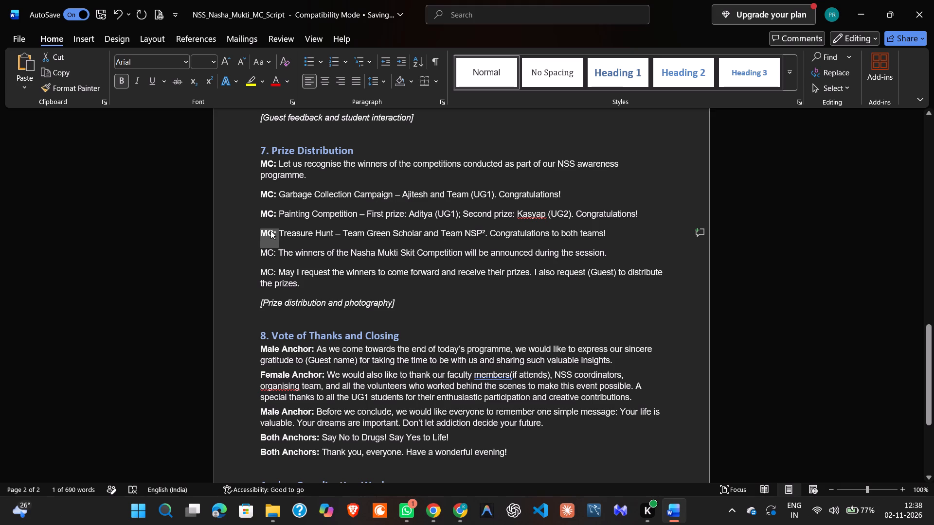
drag(275, 254, 255, 248)
click(120, 77)
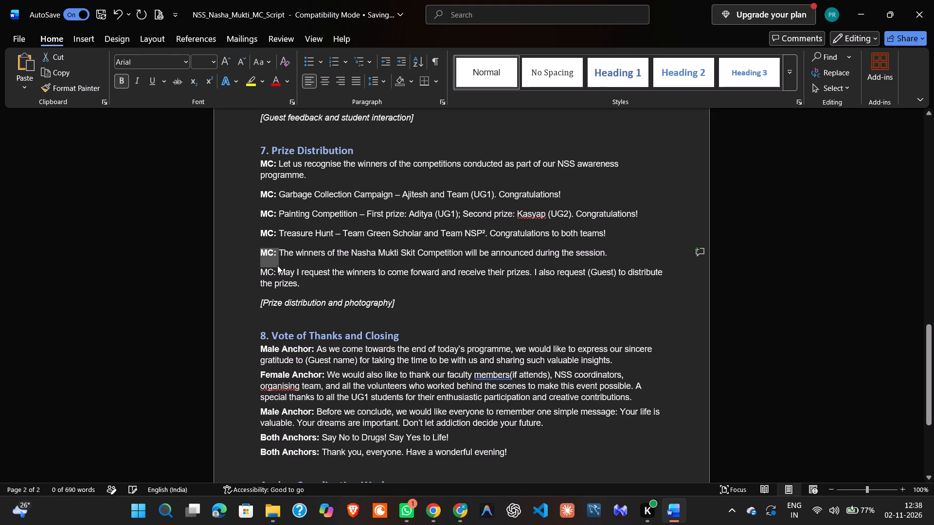
drag(276, 272, 274, 272)
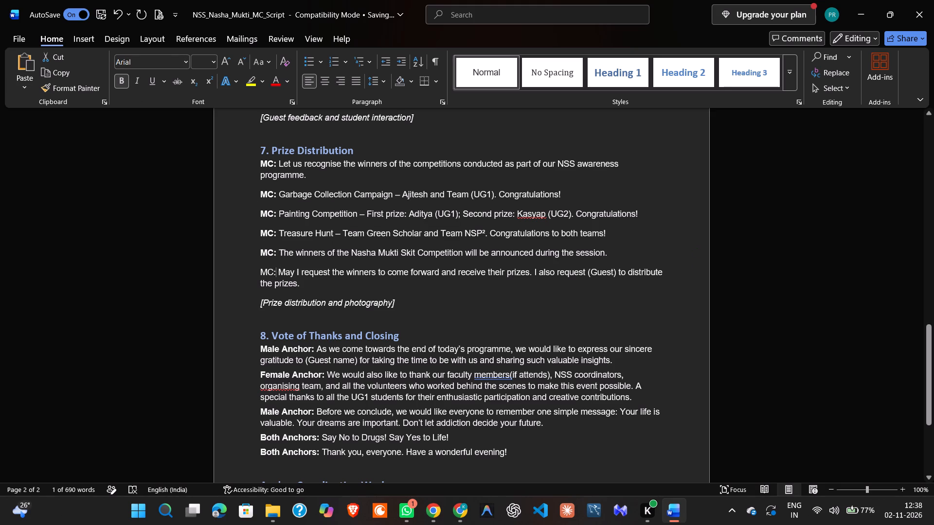
drag(274, 272, 262, 272)
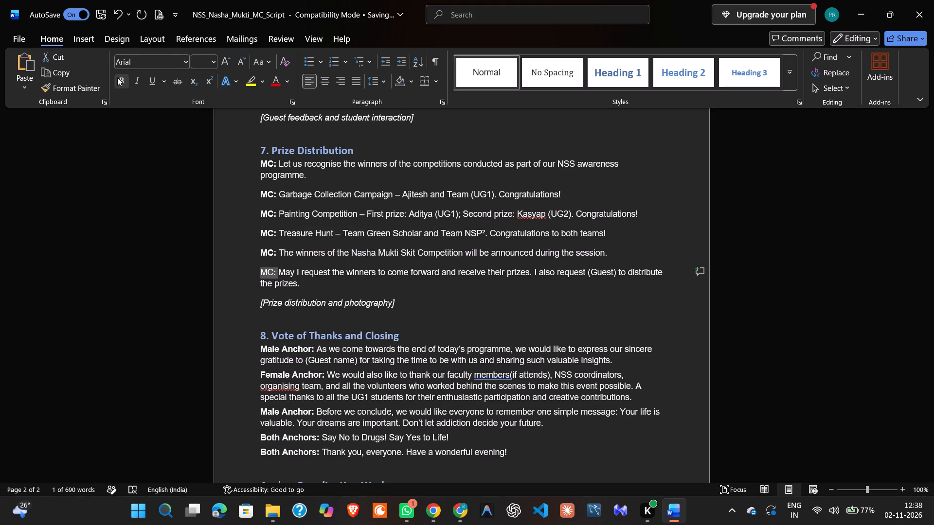
click(117, 77)
click(440, 328)
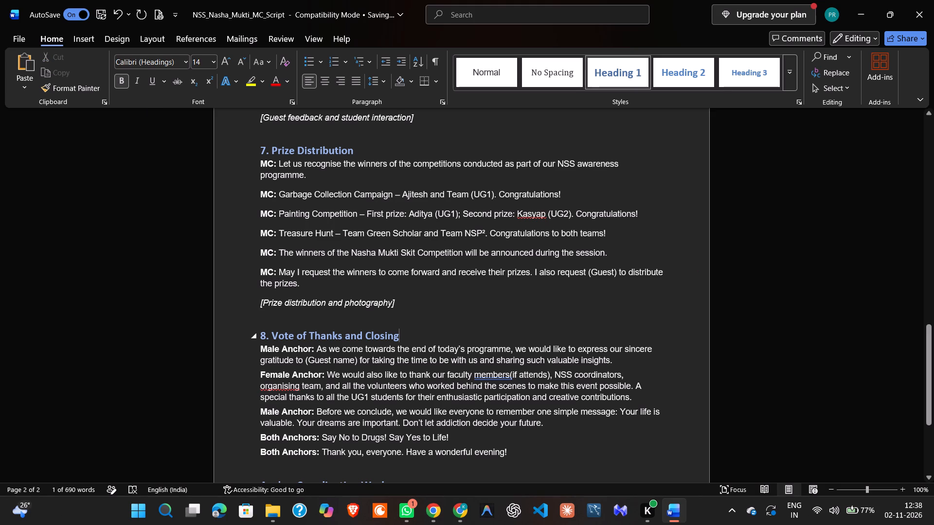
scroll(418, 271, down, 5)
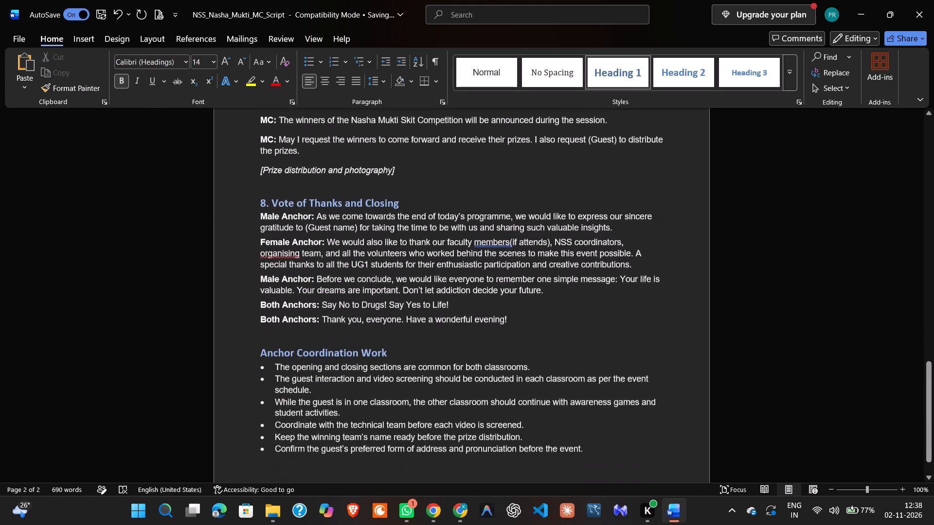
scroll(417, 280, down, 3)
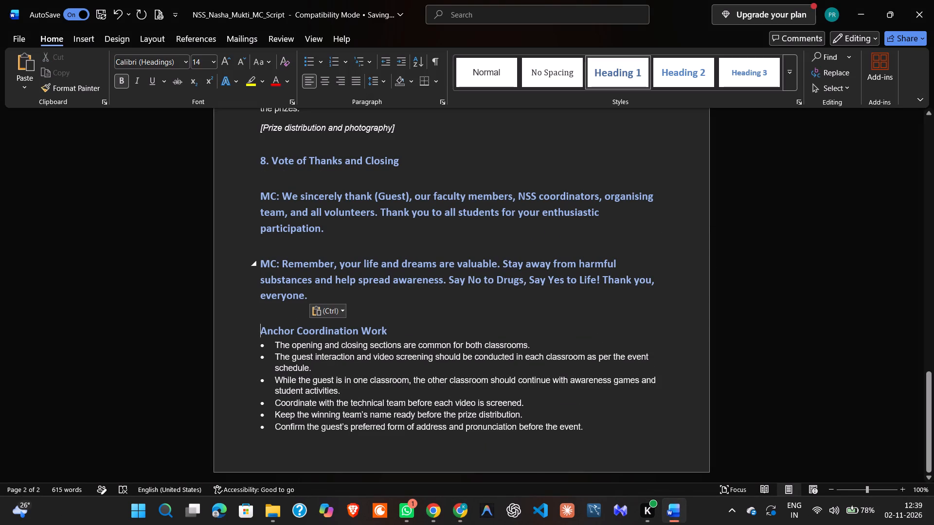
Format the pasted text under "8. Vote of Thanks and Closing" in Arial, size 10.5, with the Normal style.
drag(260, 188, 333, 284)
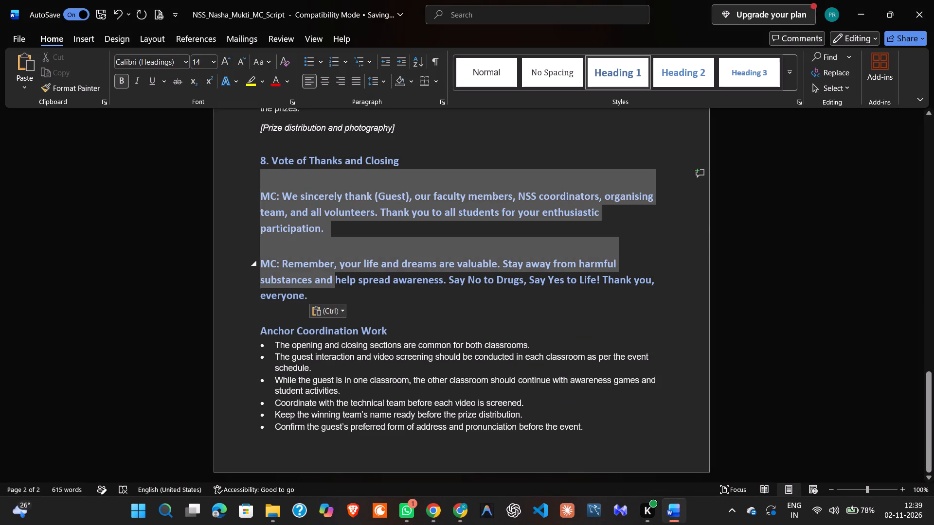
drag(333, 284, 327, 297)
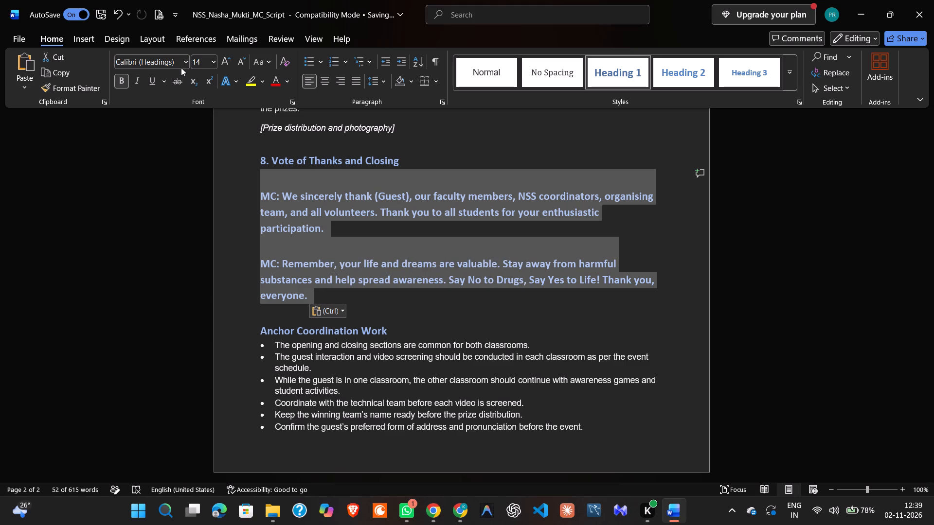
click(181, 68)
click(180, 59)
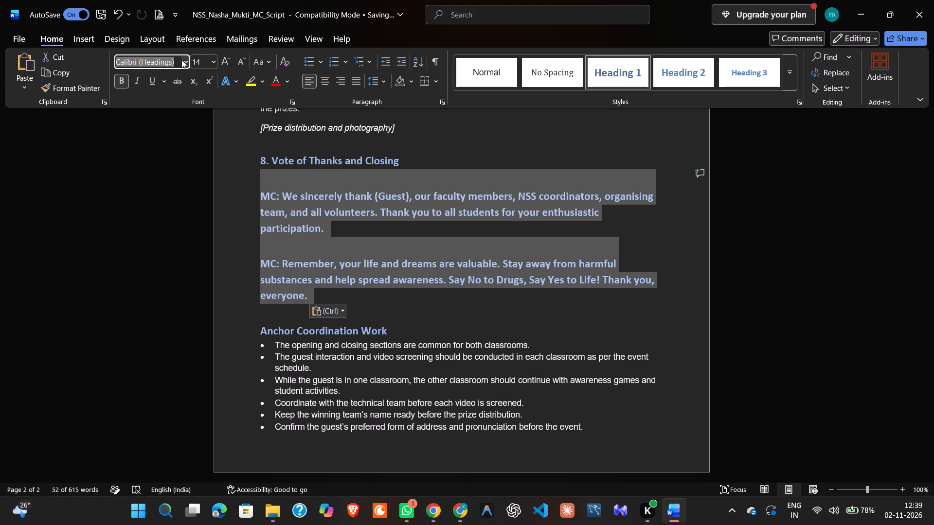
click(187, 68)
click(162, 148)
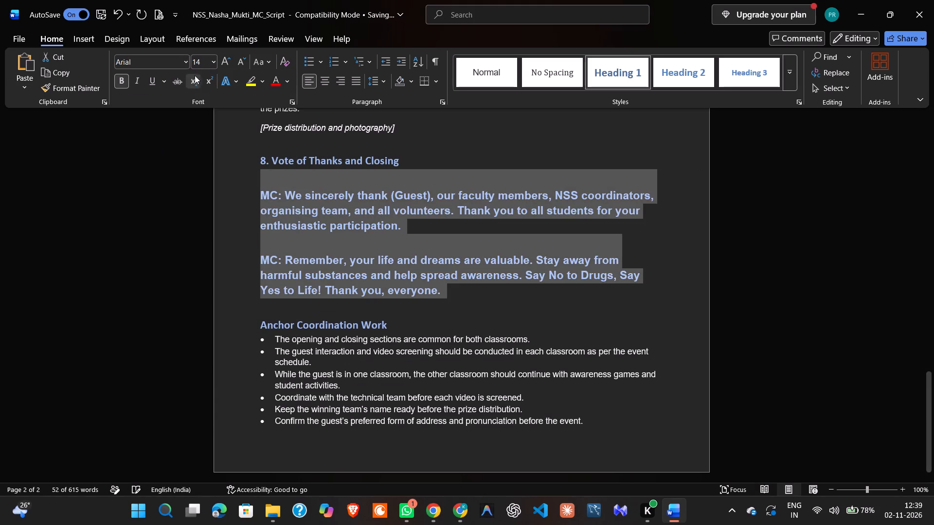
click(201, 64)
click(201, 64)
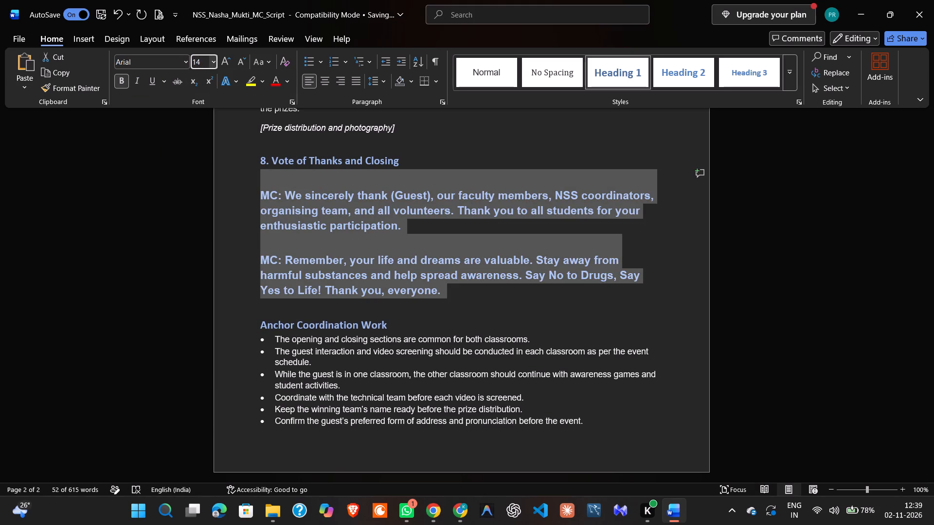
key(BackSpace)
key(BackSpace)
text(10.5)
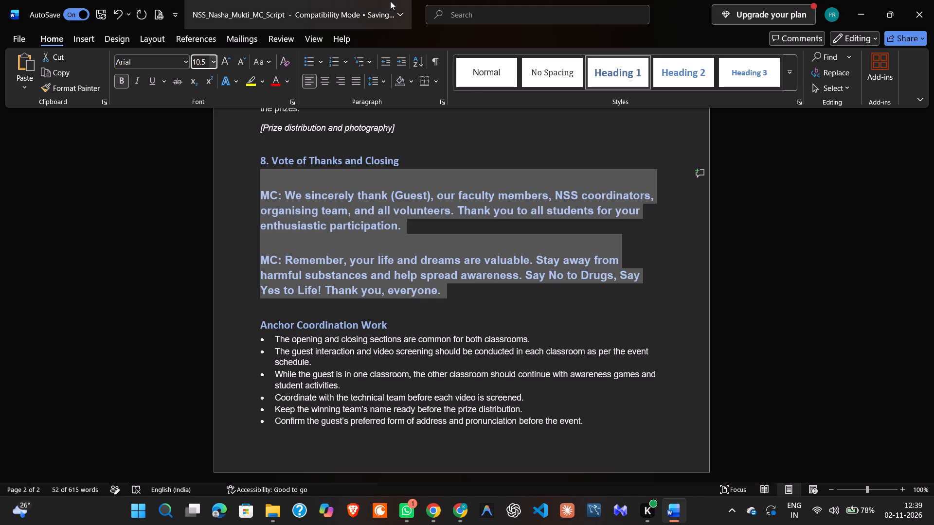
click(472, 82)
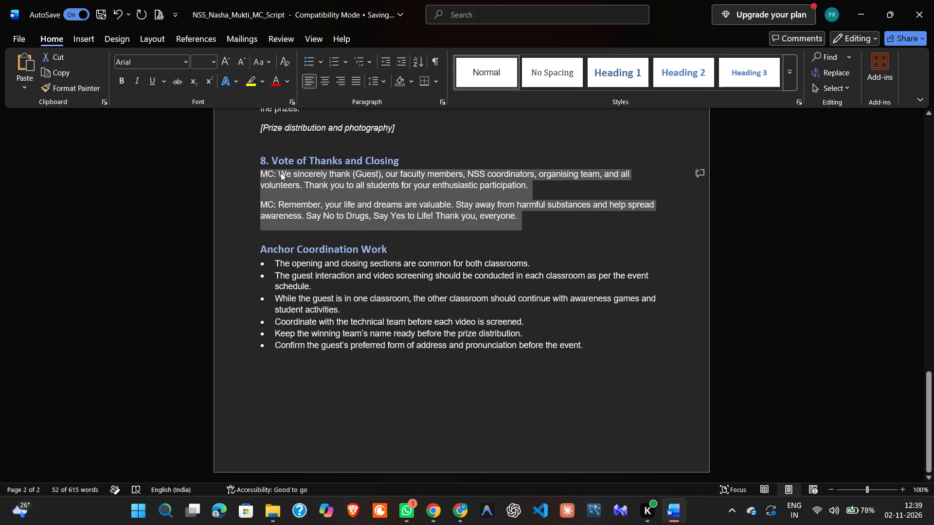
Make both "MC:" labels under "8. Vote of Thanks and Closing" bold.
click(281, 173)
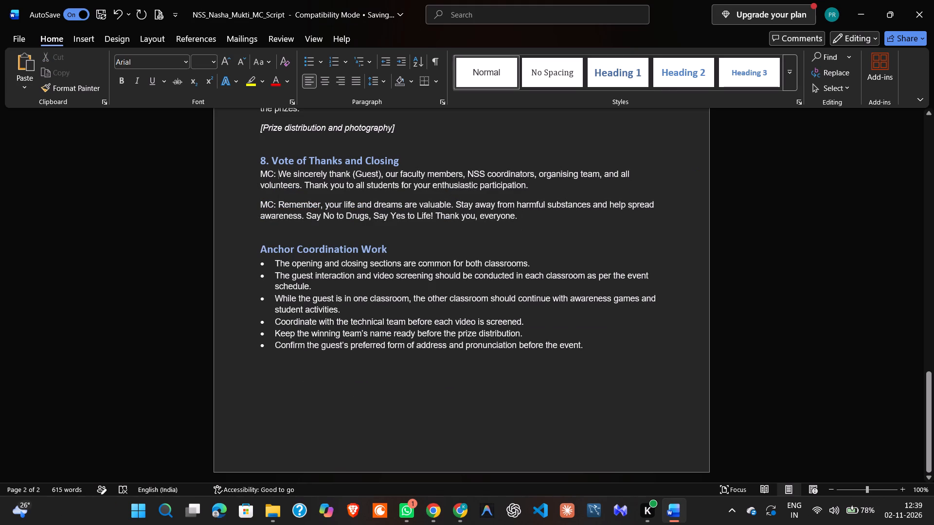
drag(276, 174, 257, 172)
click(126, 84)
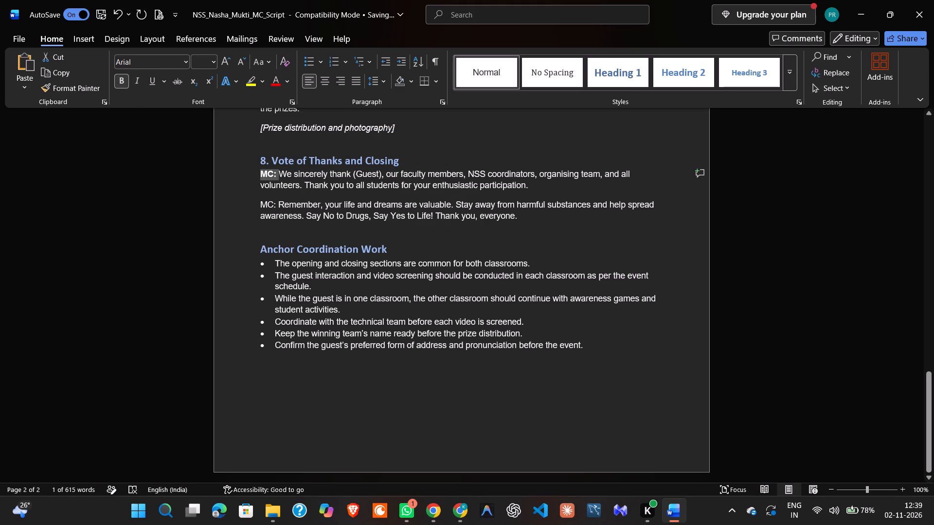
drag(277, 204, 276, 204)
drag(276, 204, 259, 204)
click(127, 76)
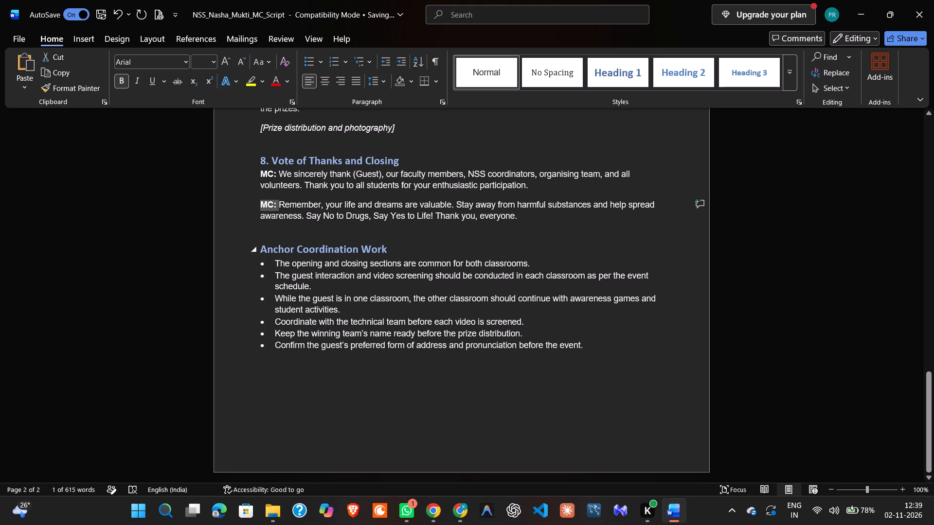
Delete the whole "Anchor Coordination Work" section, including its heading, all its bullet points and the leftover empty bullet.
drag(260, 252, 607, 376)
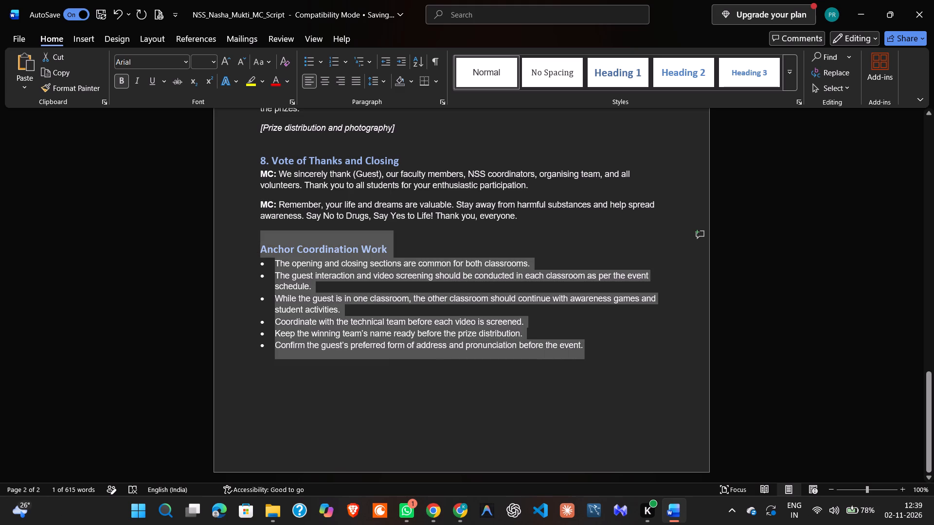
drag(607, 376, 611, 377)
key(BackSpace)
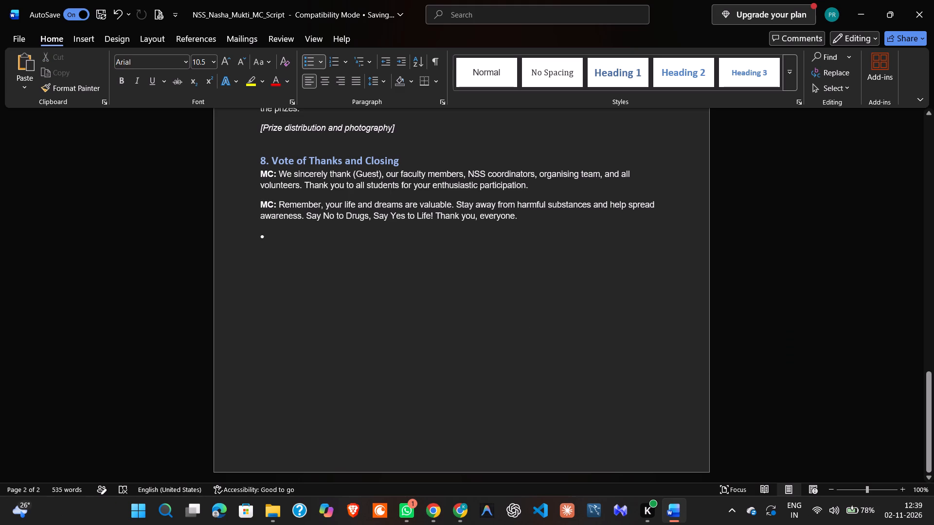
key(BackSpace)
key(BackSpace)
Review the reworked script across both pages, checking the text and formatting of each section from the opening to the closing.
scroll(596, 385, up, 8)
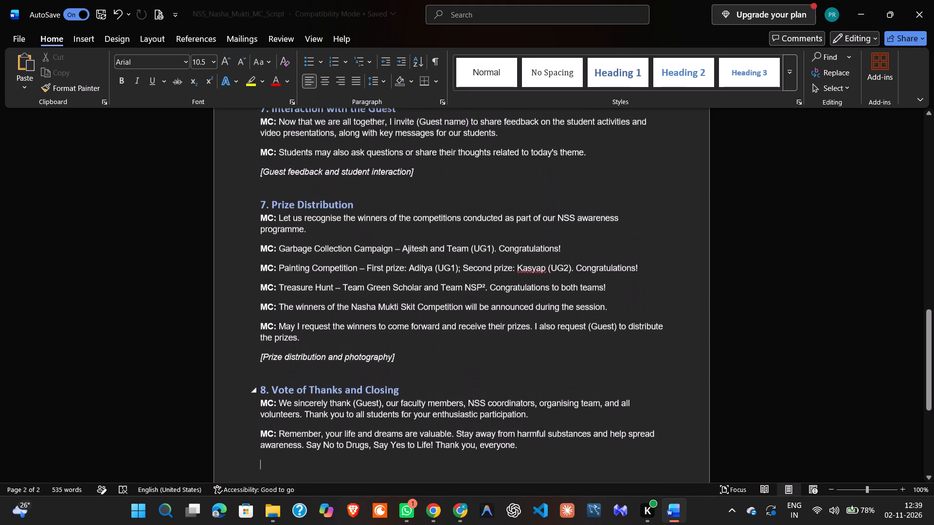
scroll(596, 385, up, 2)
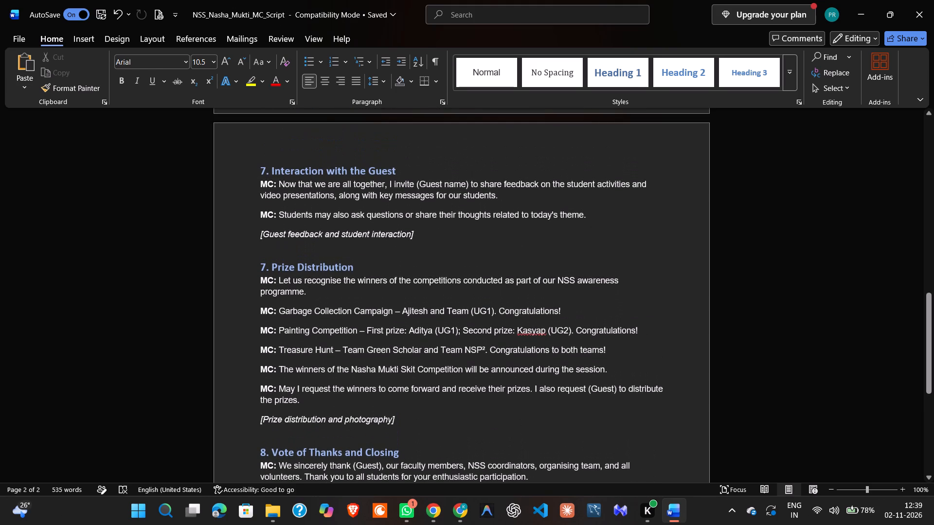
scroll(525, 321, down, 4)
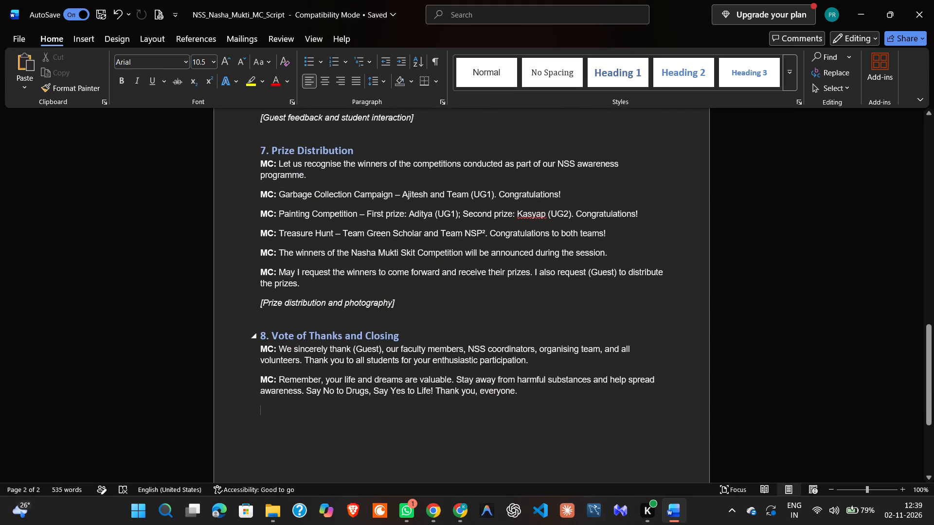
scroll(525, 323, up, 20)
scroll(525, 323, up, 8)
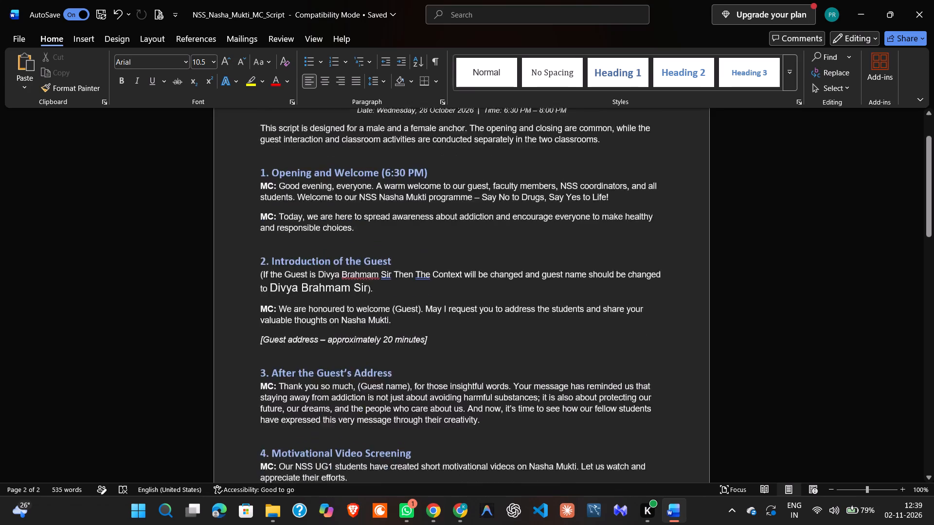
scroll(525, 323, up, 11)
scroll(525, 323, down, 8)
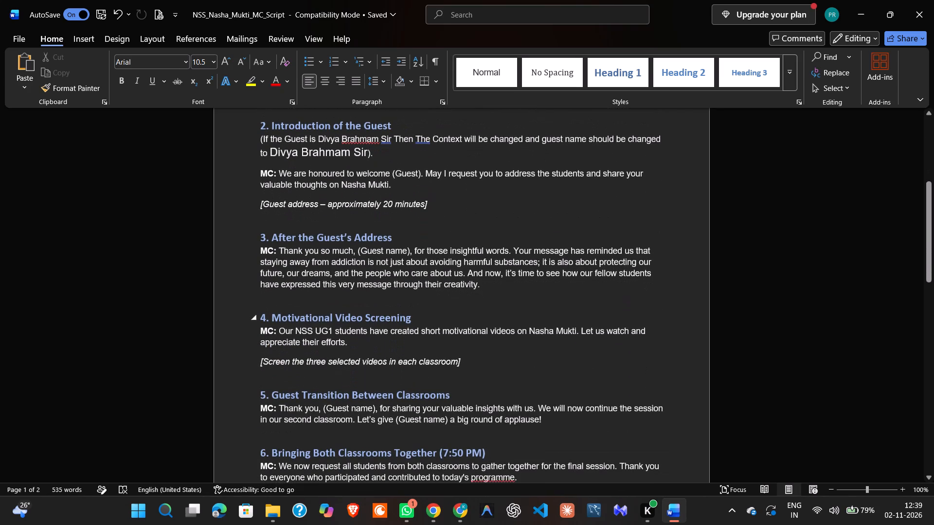
scroll(580, 218, down, 1)
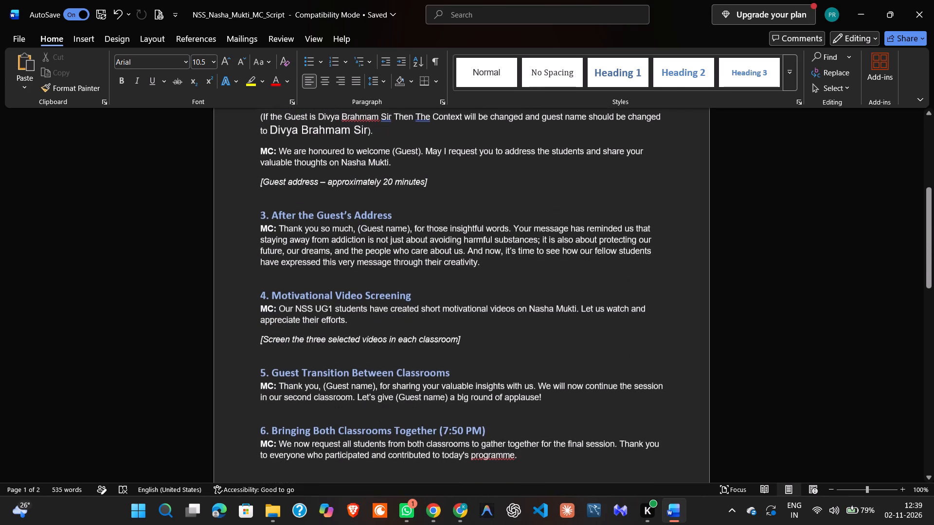
Enclose the words "guest name" in parentheses in the note under "2. Introduction of the Guest".
scroll(580, 218, up, 1)
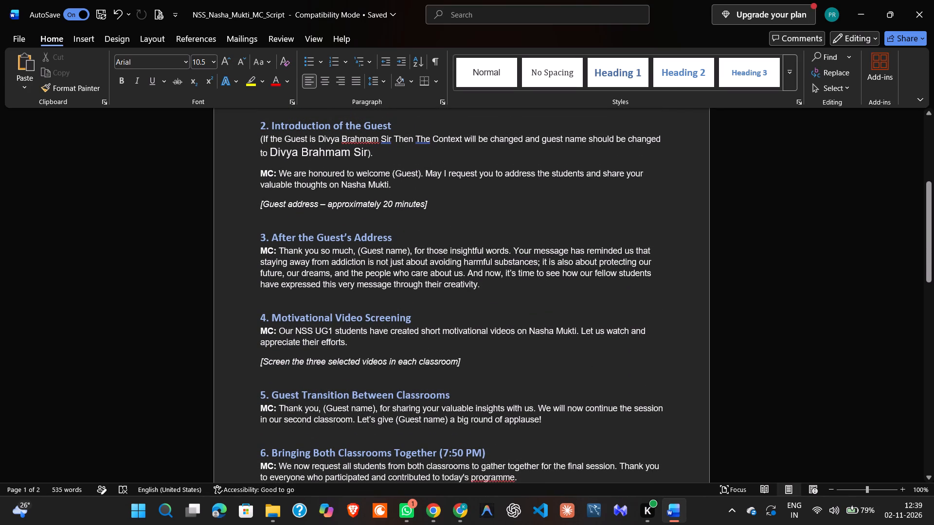
click(585, 140)
key(shift+parenright)
key(Left)
key(Left)
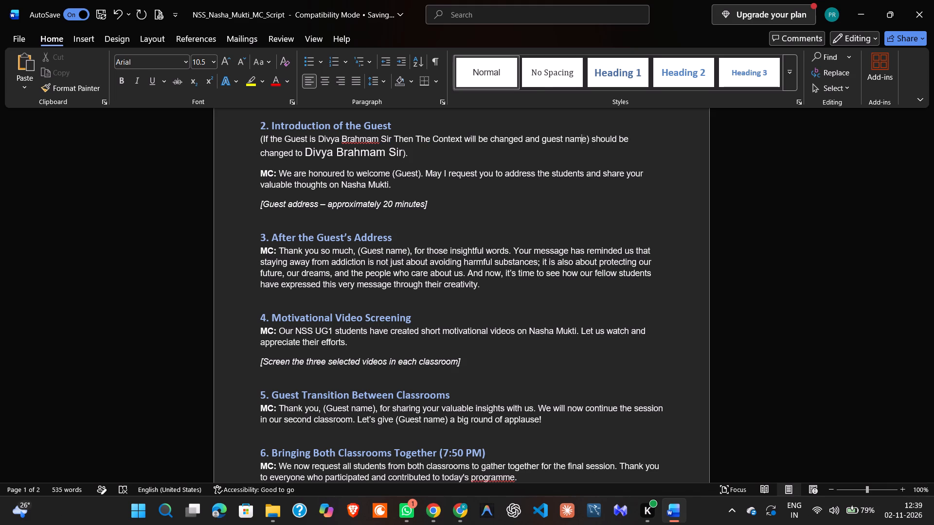
key(Left)
key(Left)
key(Left)
key(Left)
key(Left)
key(Left)
key(Left)
key(Left)
key(Left)
key(shift+parenleft)
Read through the sections from "3. After the Guest's Address" to "6. Bringing Both Classrooms Together" to check their wording.
scroll(586, 151, down, 1)
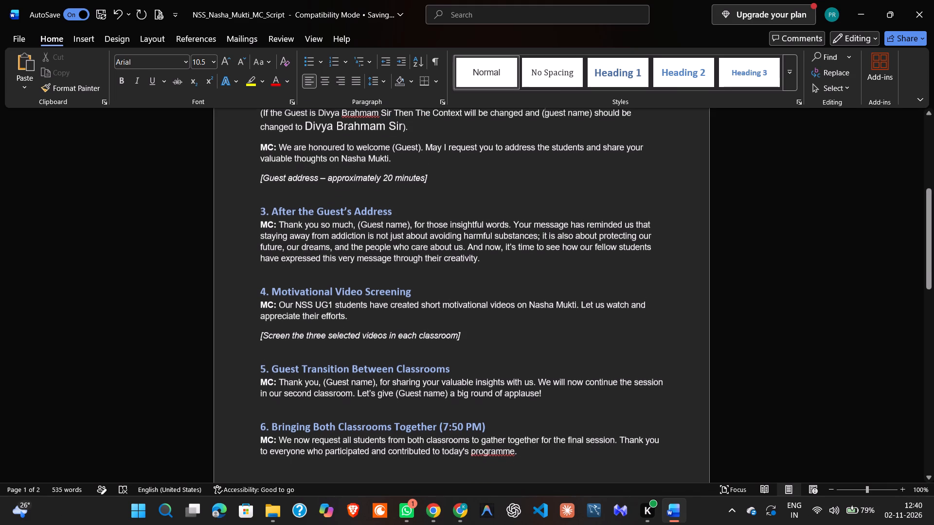
scroll(389, 166, down, 1)
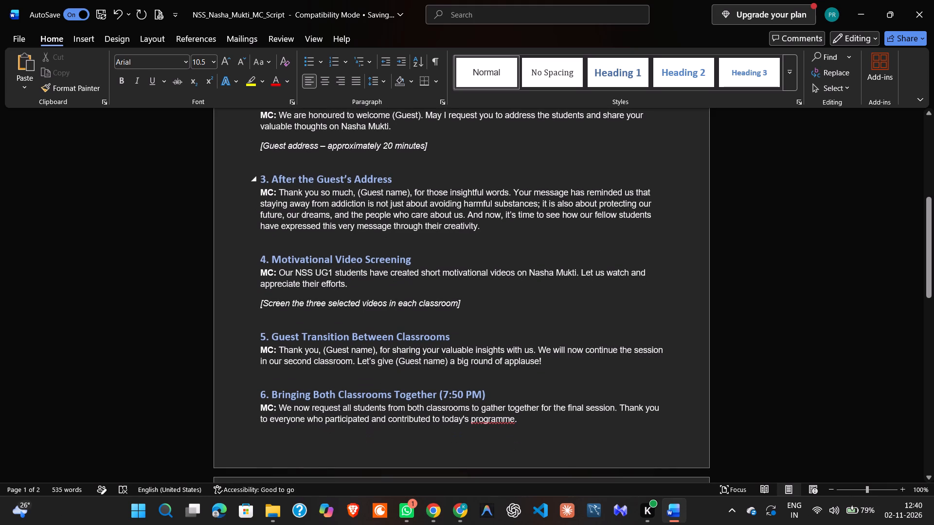
scroll(510, 167, up, 1)
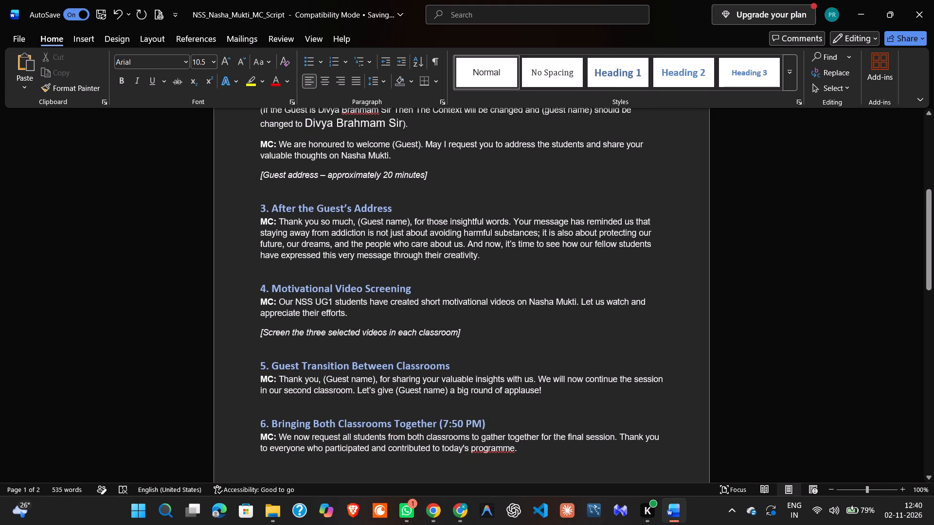
scroll(510, 167, down, 3)
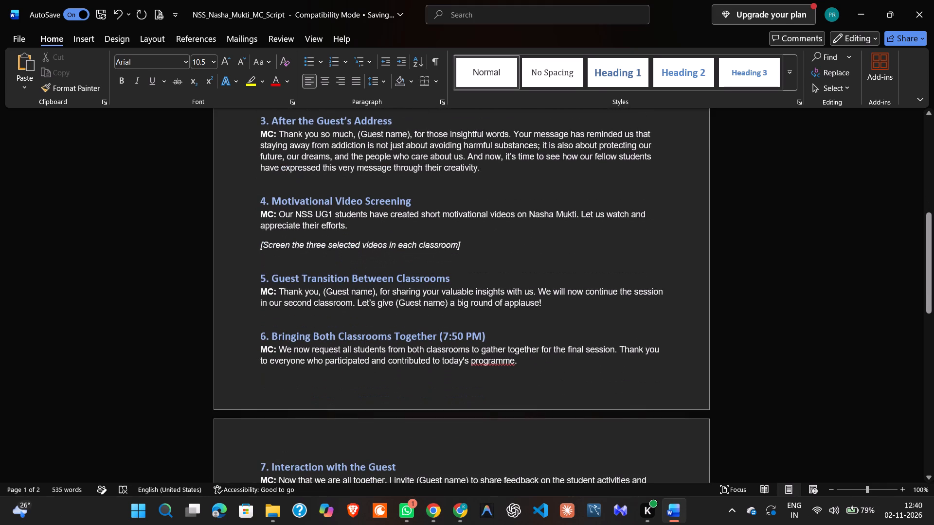
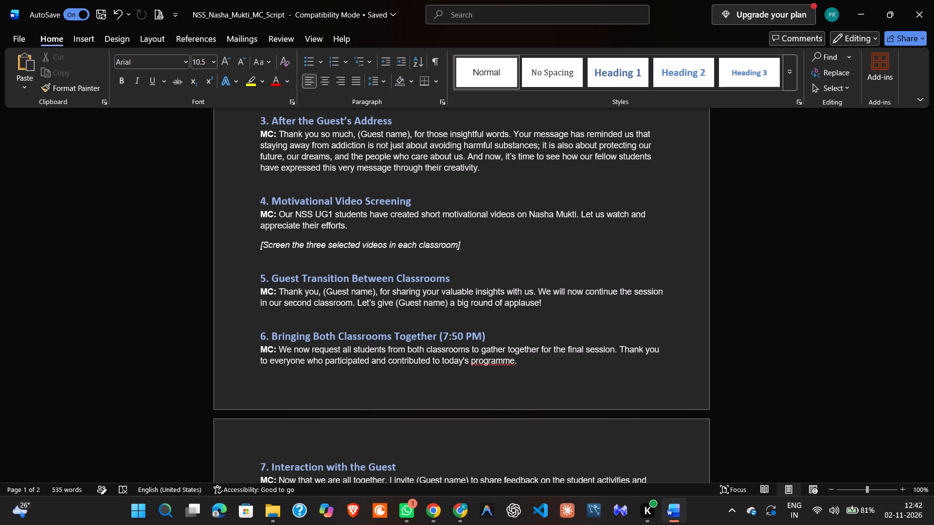
Proofread the script again from the title and introduction through "7. Prize Distribution", checking each section's wording and numbering.
scroll(499, 202, down, 1)
scroll(499, 205, up, 2)
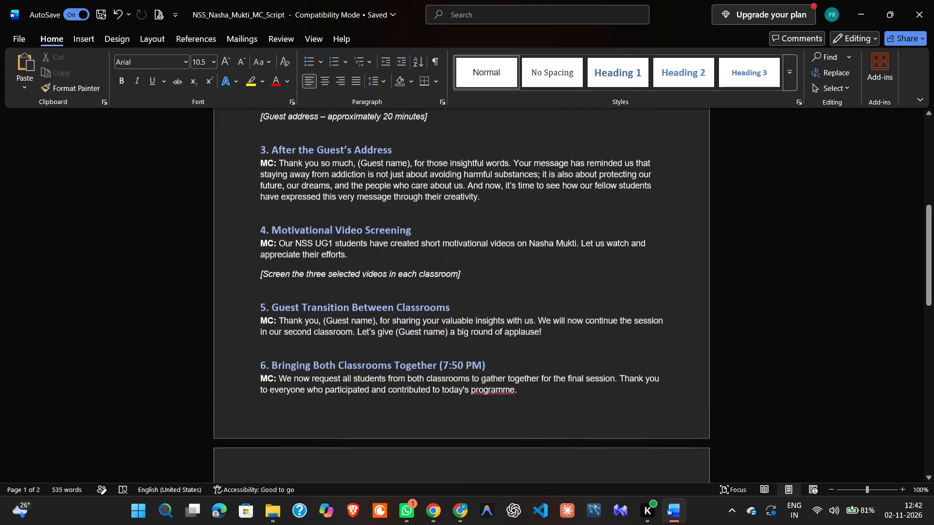
scroll(499, 205, up, 8)
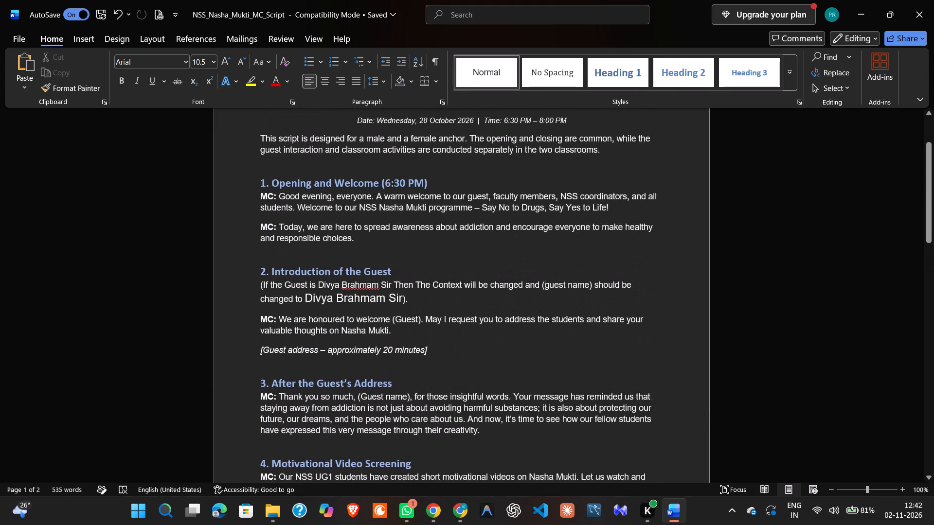
scroll(499, 205, up, 3)
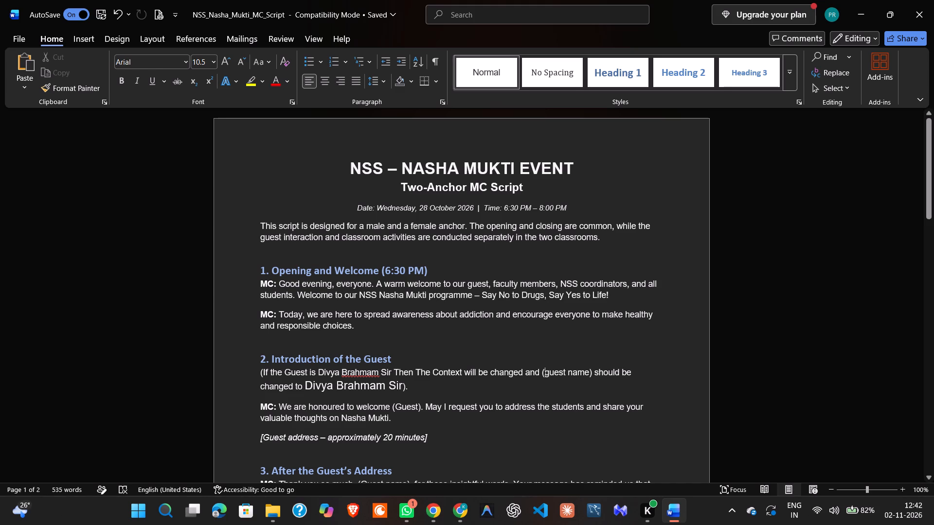
scroll(584, 337, down, 1)
scroll(471, 280, down, 6)
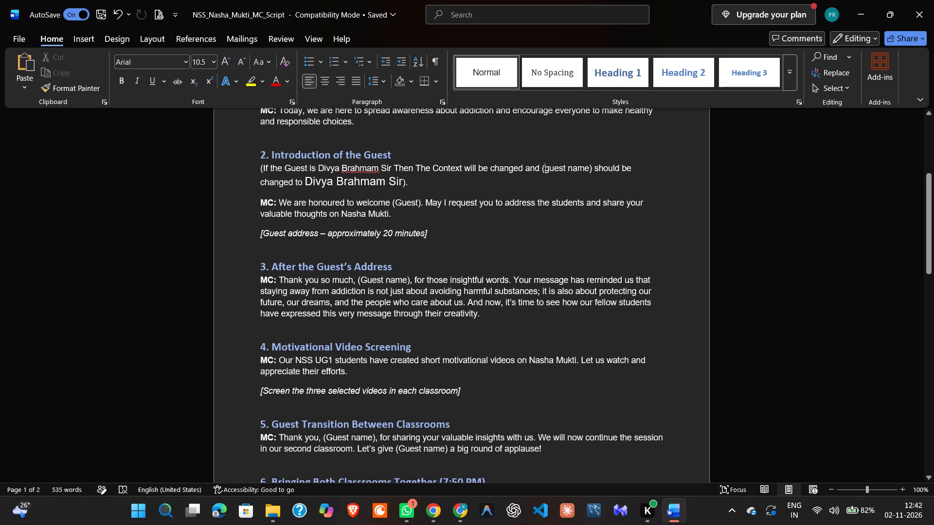
scroll(462, 227, down, 10)
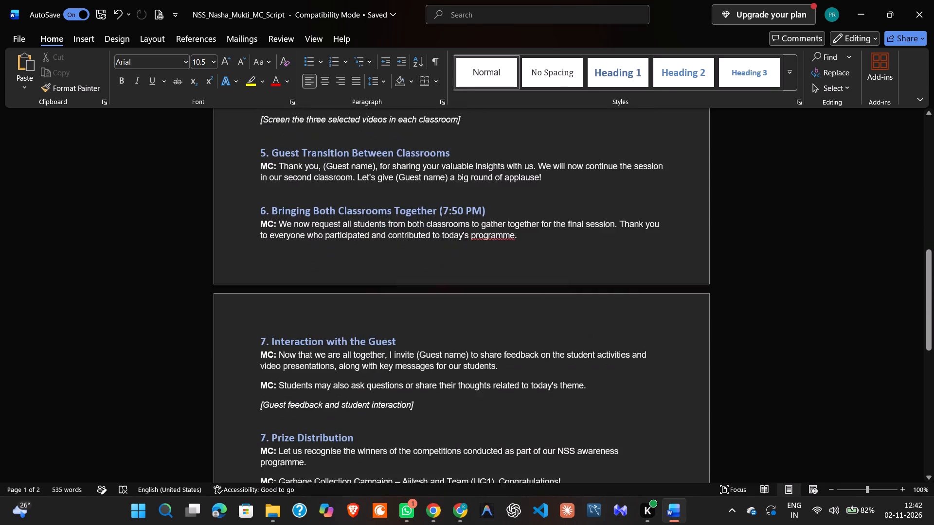
scroll(463, 228, down, 3)
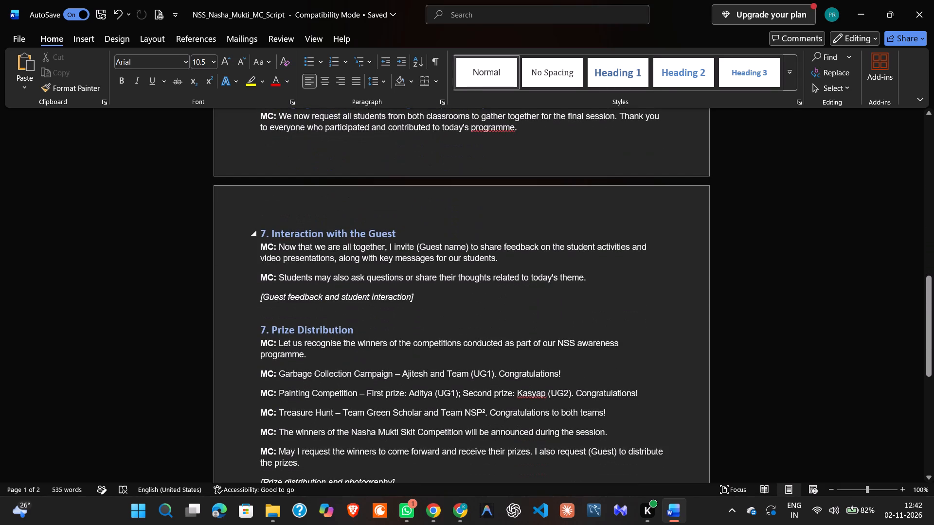
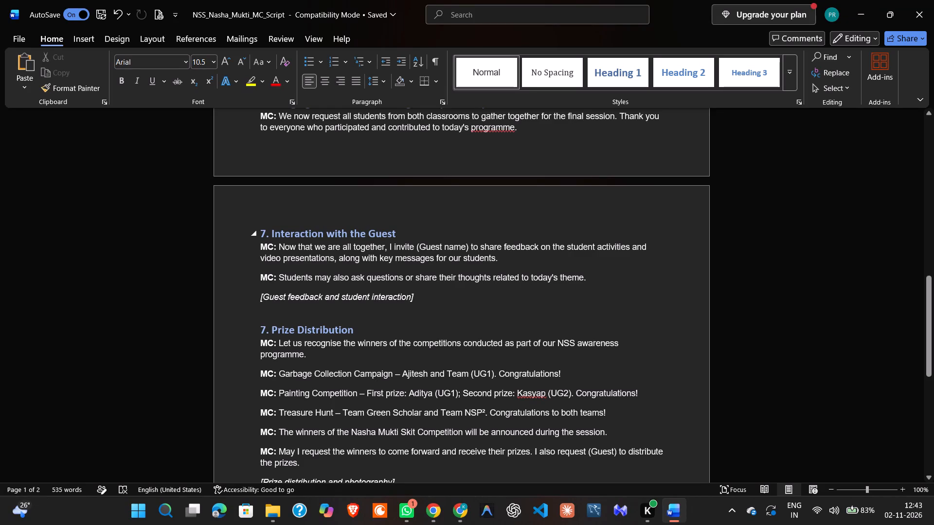
Proofread the rest of the script from "7. Prize Distribution" through the end of "8. Vote of Thanks and Closing".
scroll(522, 211, down, 1)
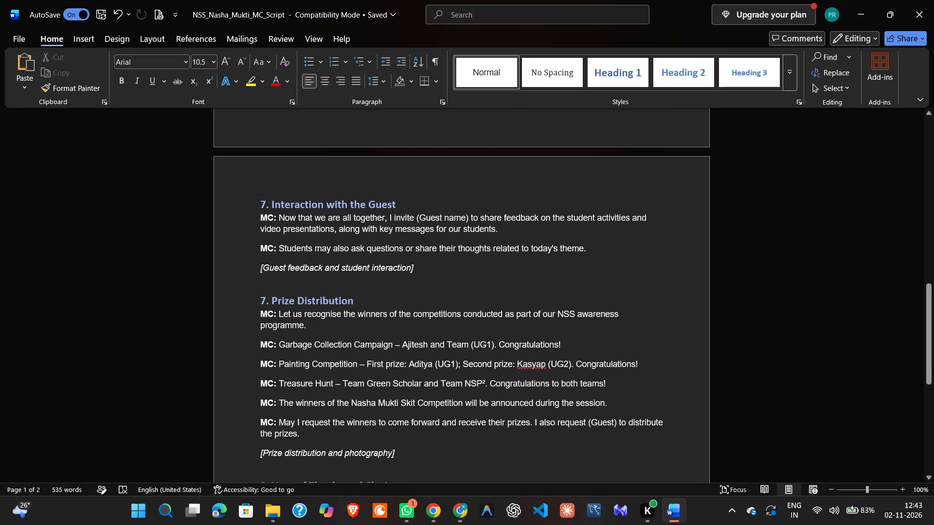
scroll(531, 254, down, 2)
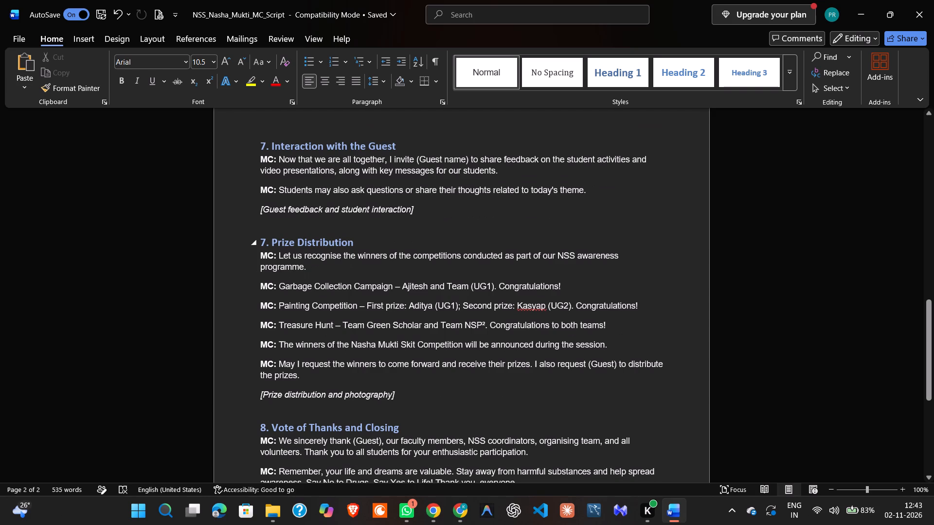
scroll(605, 242, down, 1)
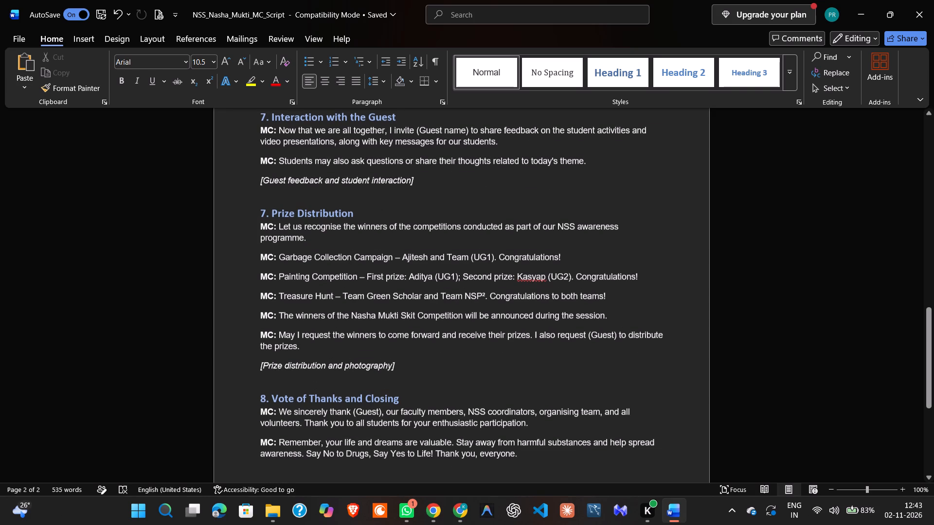
scroll(608, 245, down, 1)
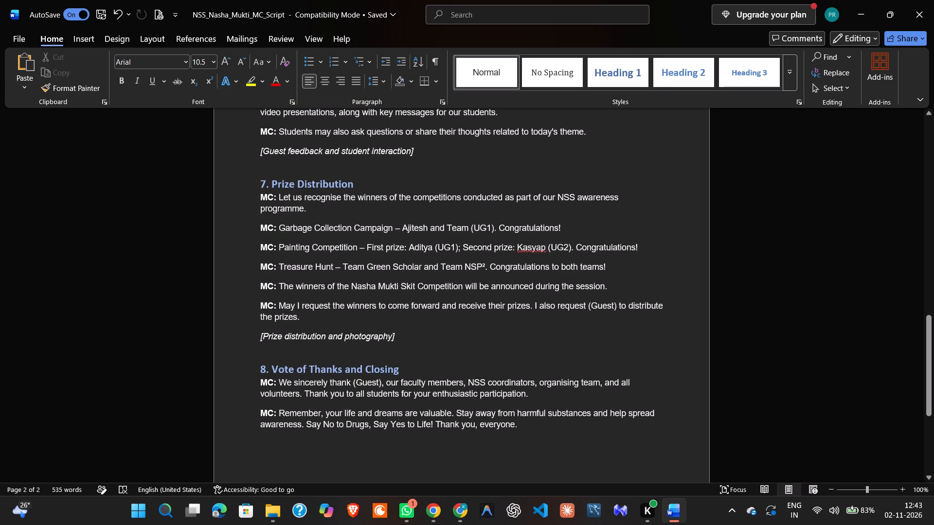
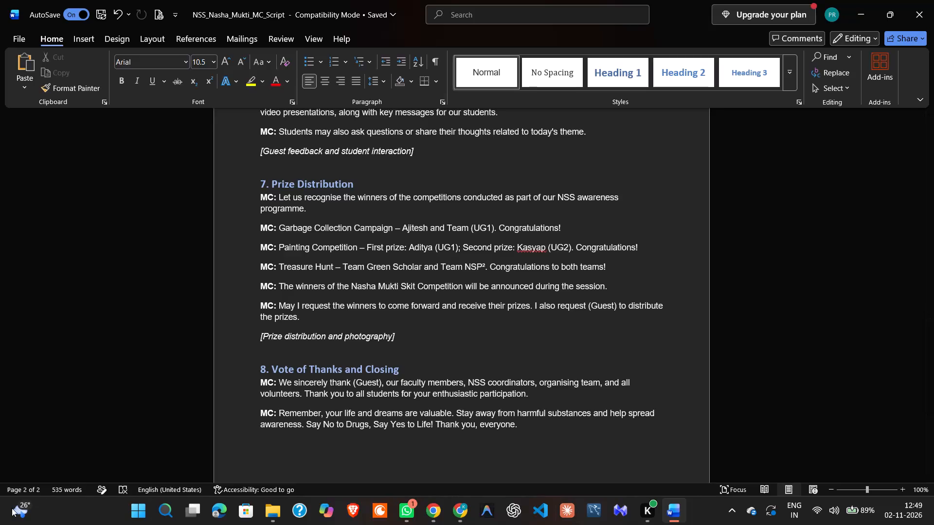
Leave the finished script and open the Windows Camera app.
click(142, 507)
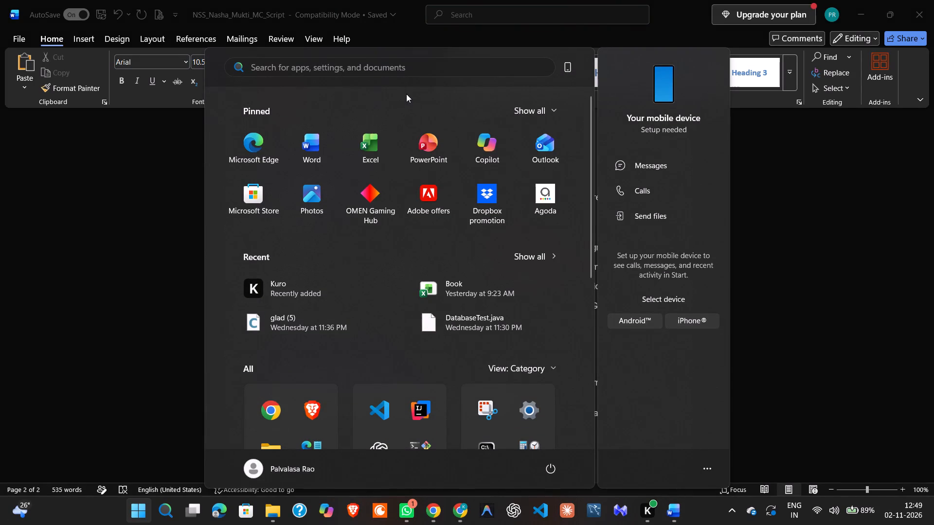
text(camera)
key(Return)
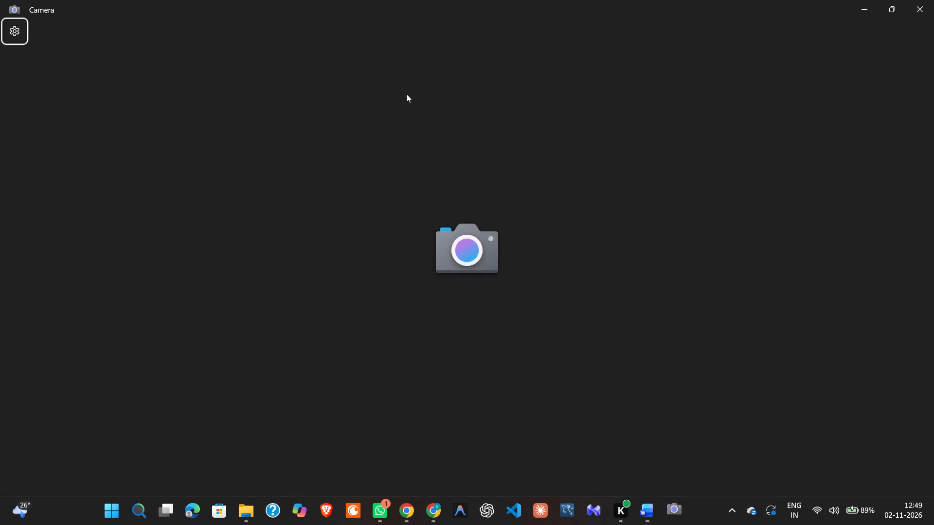
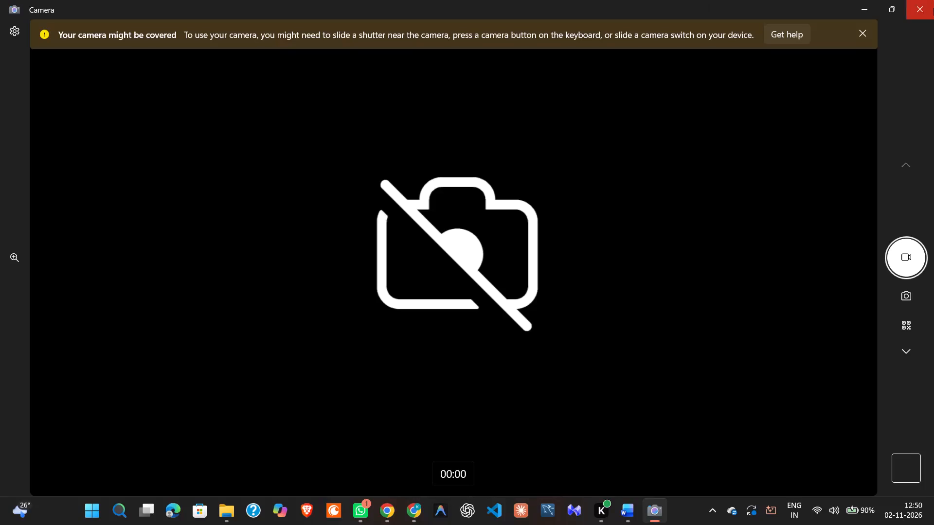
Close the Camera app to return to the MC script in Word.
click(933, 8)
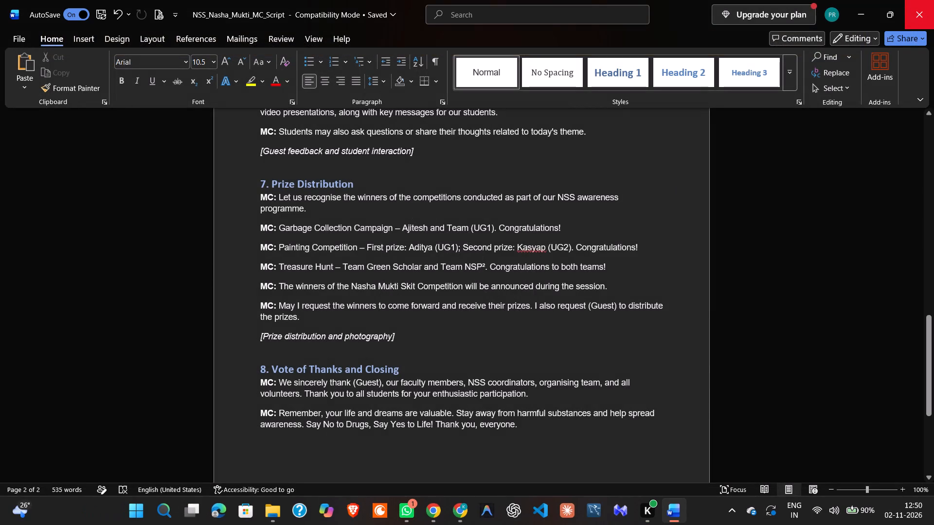
Skim back through the script from "8. Vote of Thanks and Closing" up to the title for a final check.
scroll(497, 232, down, 3)
scroll(497, 232, up, 3)
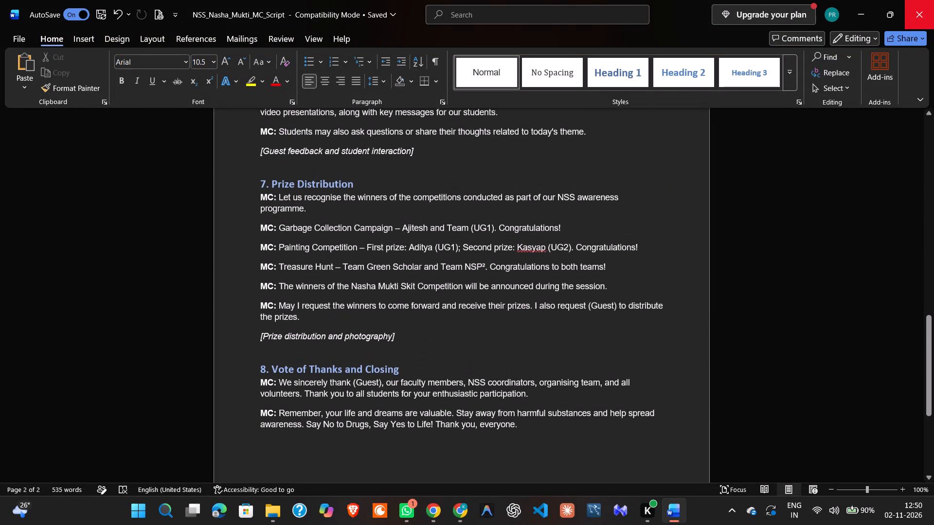
scroll(389, 295, up, 8)
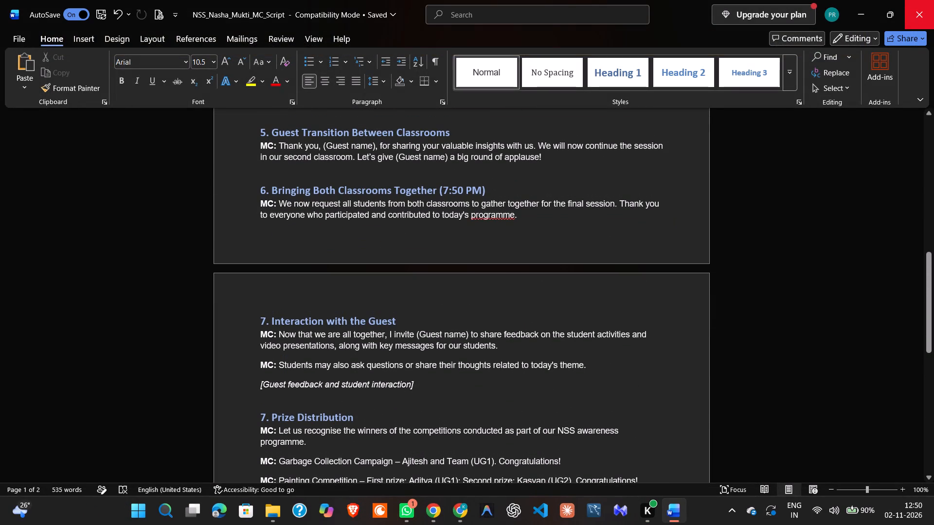
scroll(504, 336, up, 2)
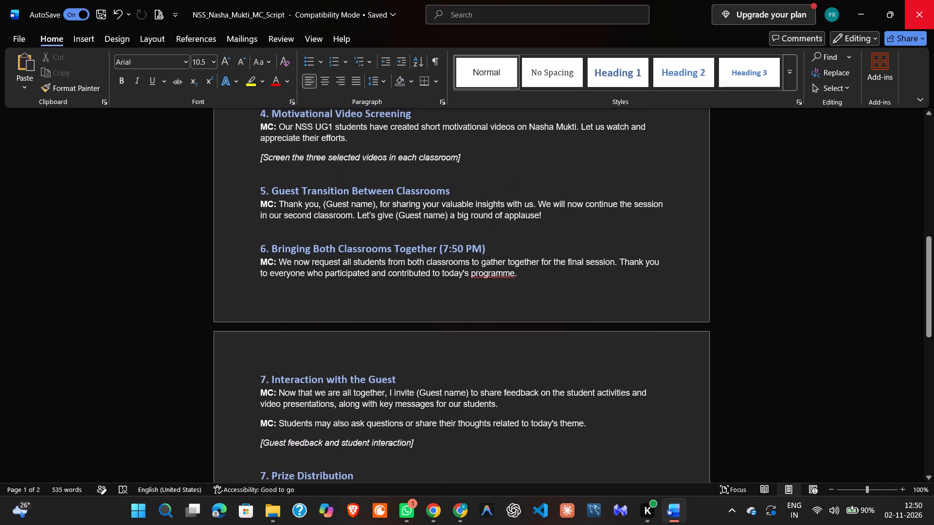
scroll(504, 336, up, 20)
scroll(504, 336, up, 6)
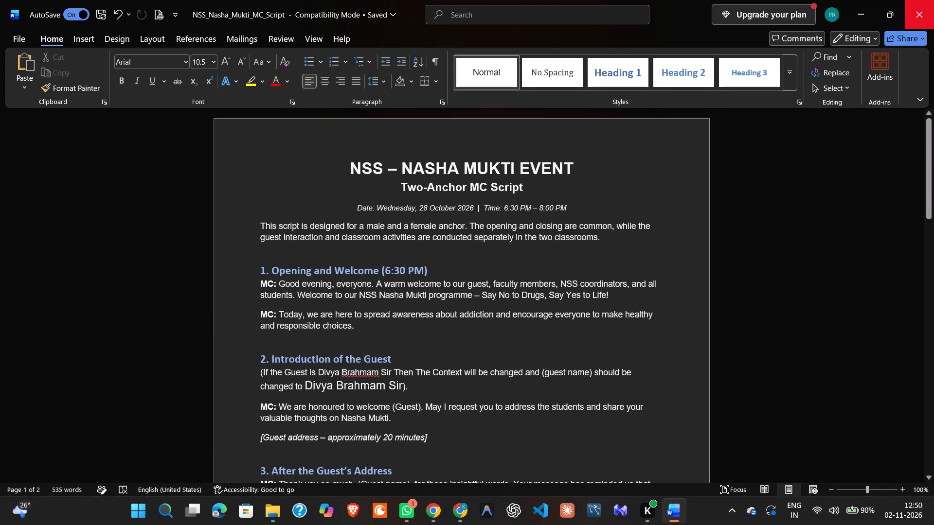
Print the MC script to a PDF file in the Desktop folder, with a file name ending in "c script".
click(150, 13)
click(144, 88)
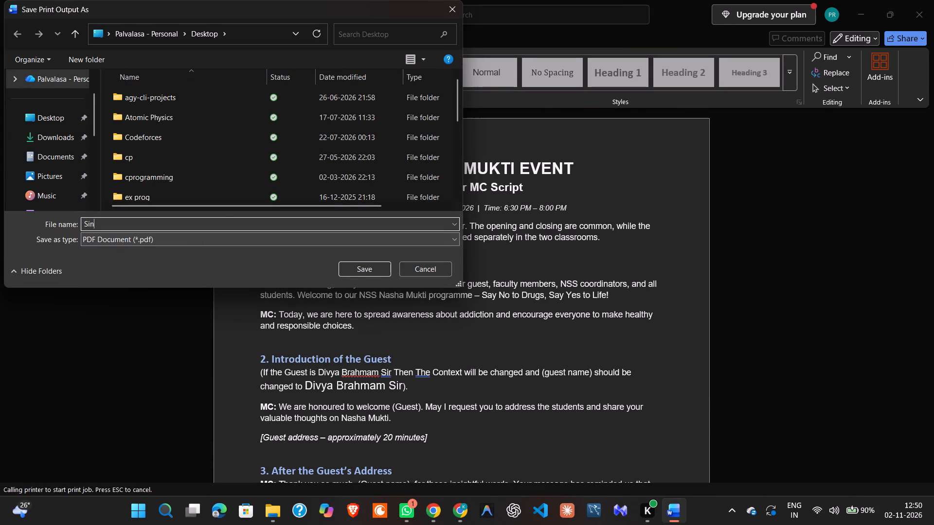
key(BackSpace)
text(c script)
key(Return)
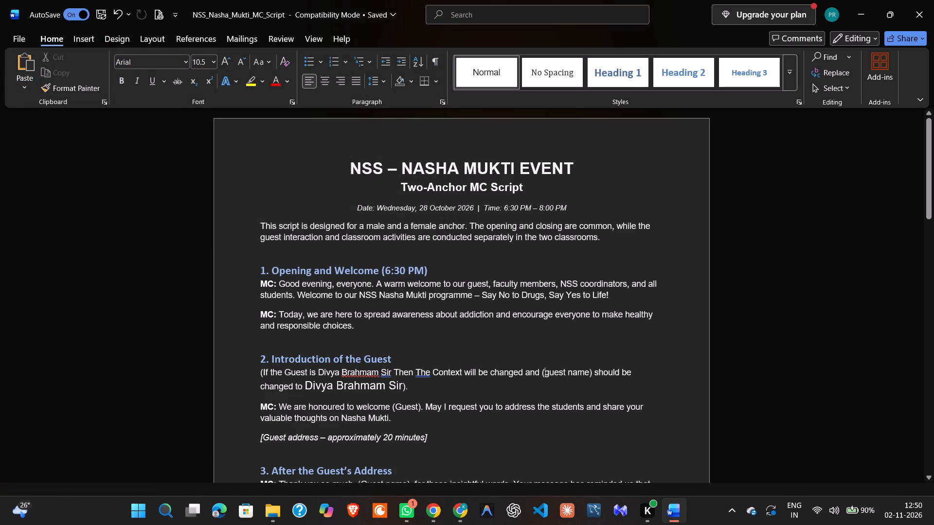
Switch to the "Shorten Anchor Script" ChatGPT conversation in Chrome.
click(437, 520)
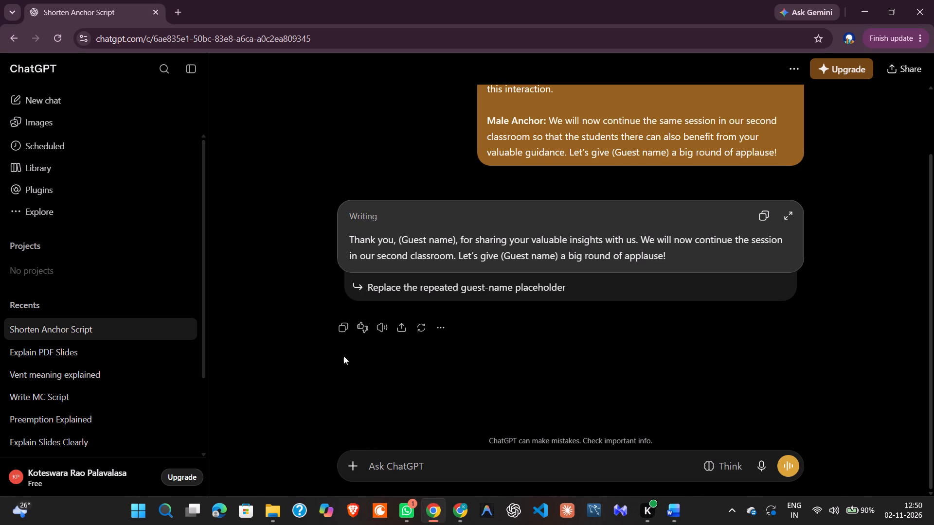
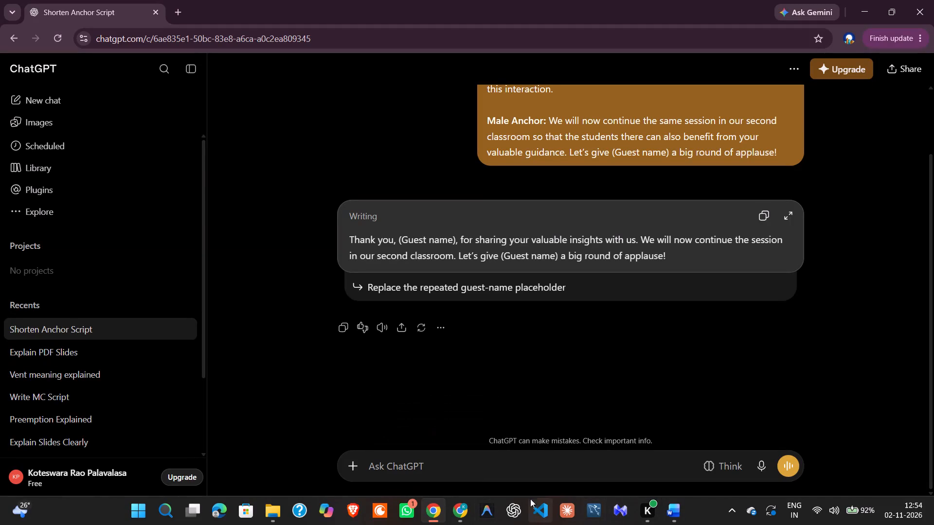
Switch from the ChatGPT conversation in Chrome back to the NSS_Nasha_Mukti_MC_Script document in Word.
click(680, 516)
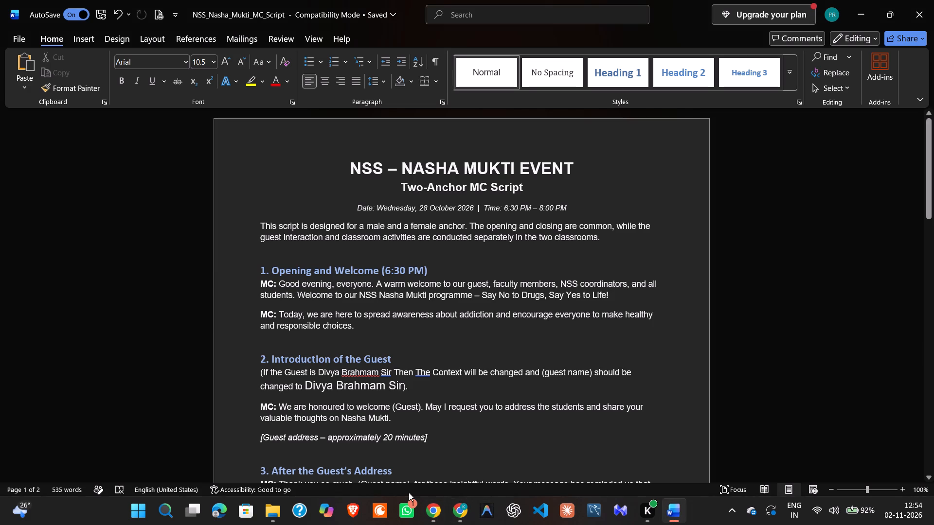